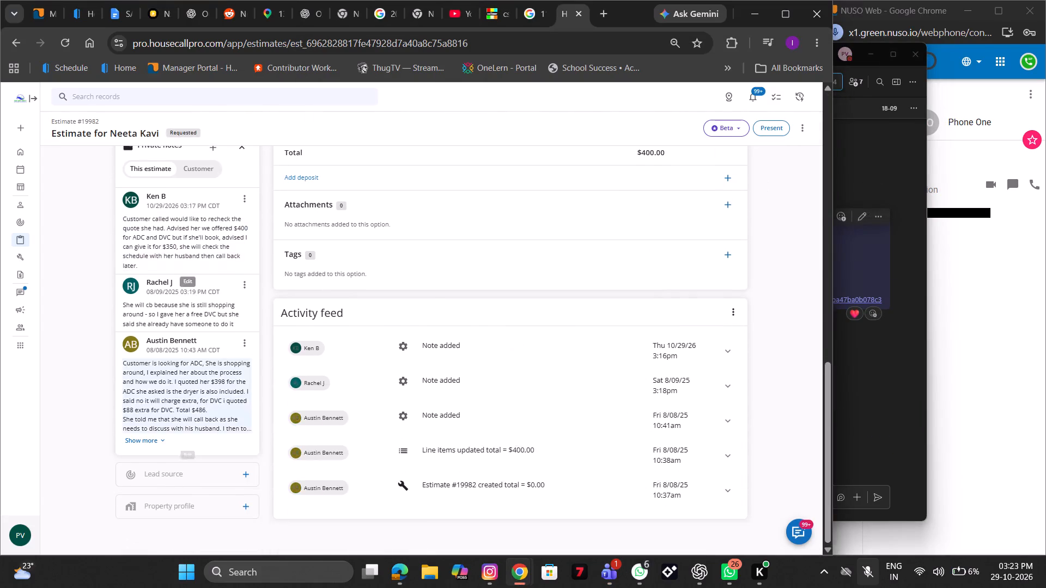
Expand the truncated 08/08/2025 private note on estimate #19982 and read through its full text.
click(143, 440)
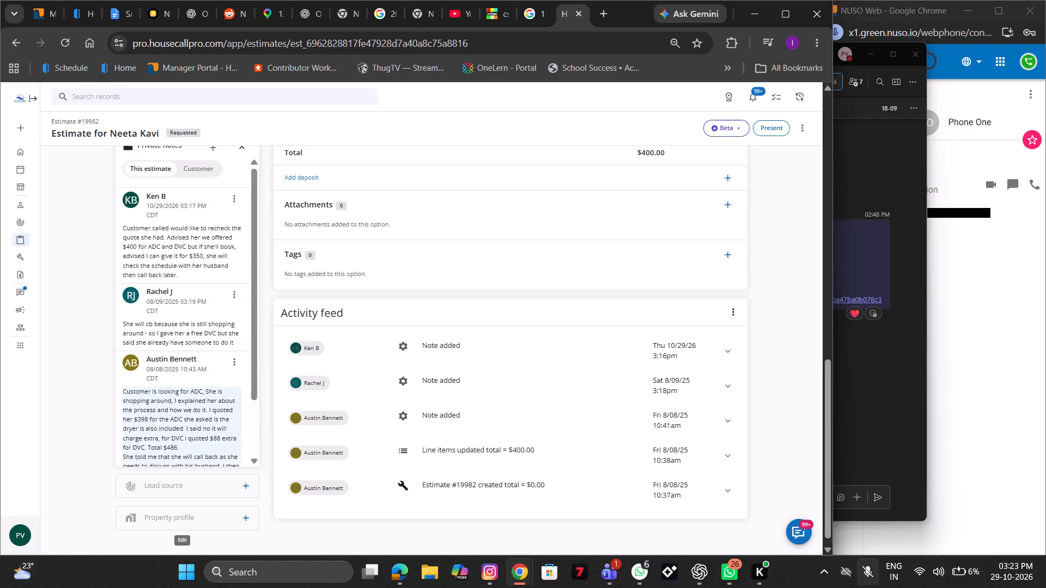
scroll(163, 388, down, 1)
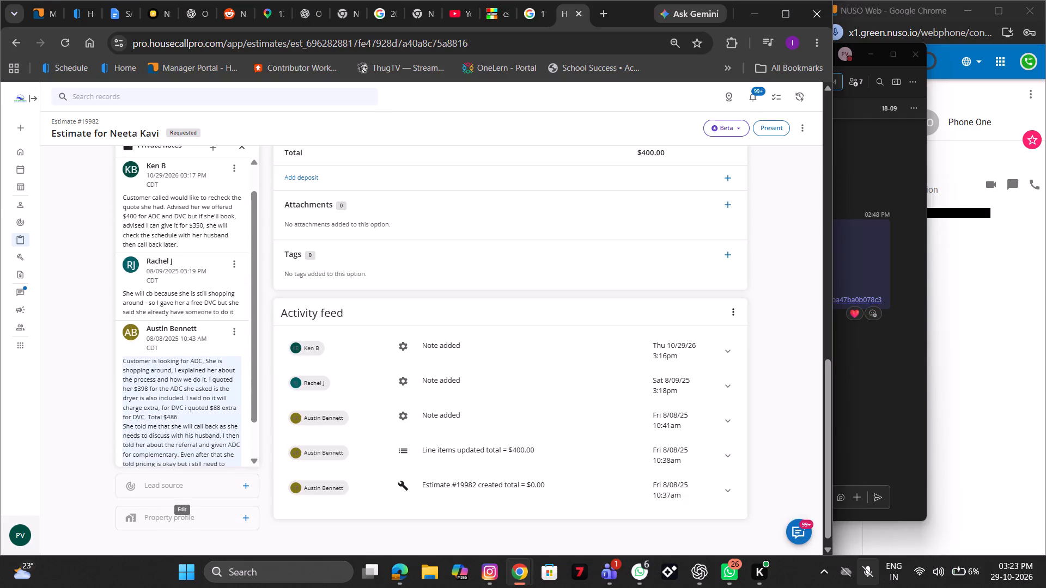
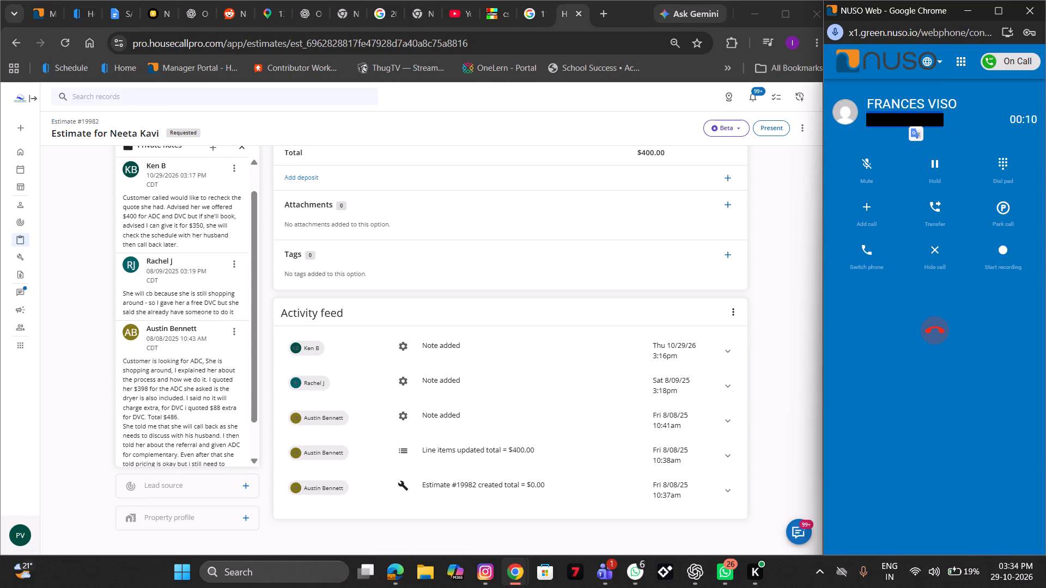
Search the Housecall Pro customer records for the current caller's phone number.
key(ctrl+c)
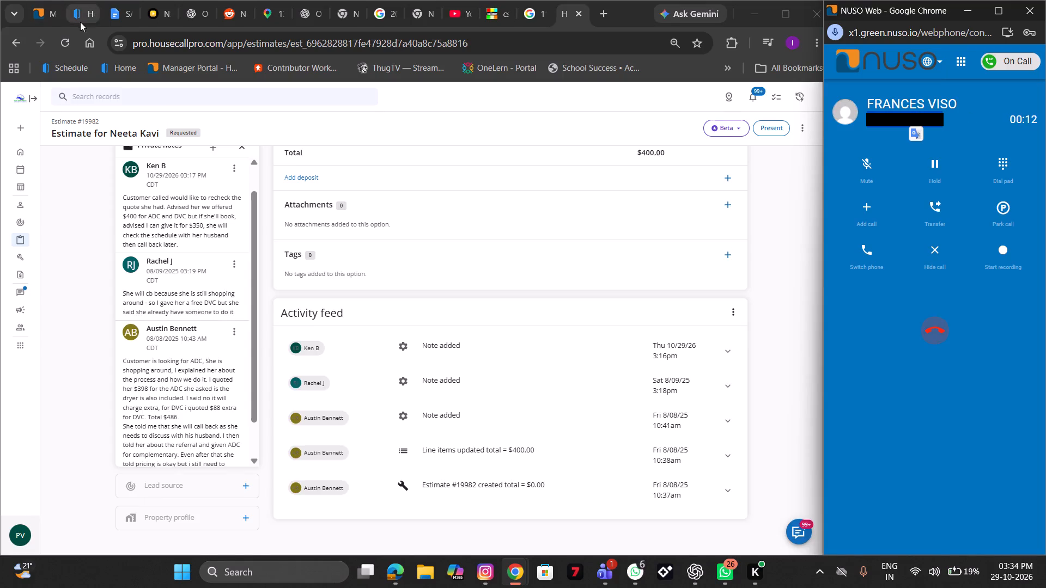
click(80, 22)
click(373, 101)
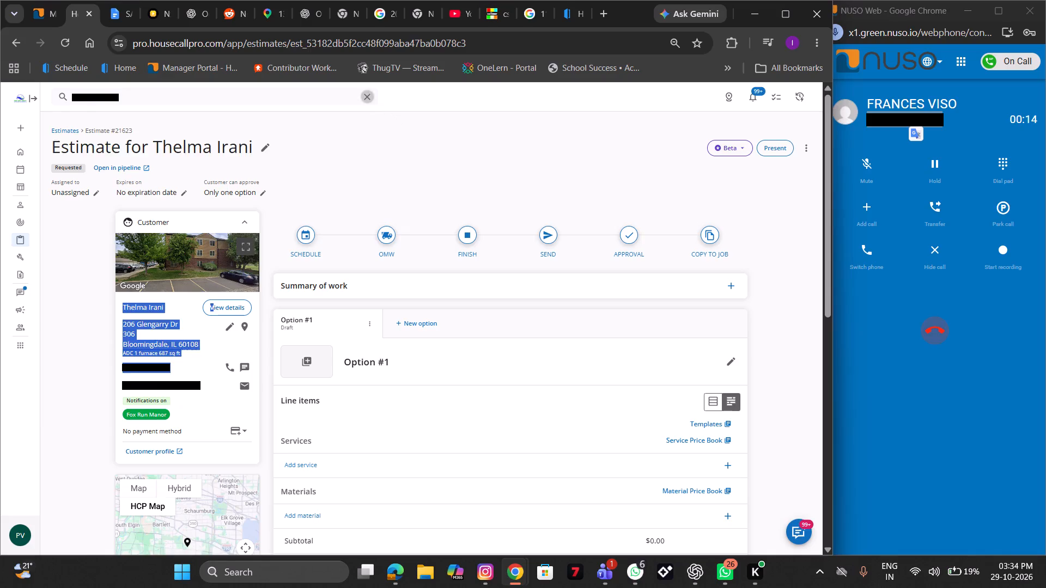
key(ctrl+v)
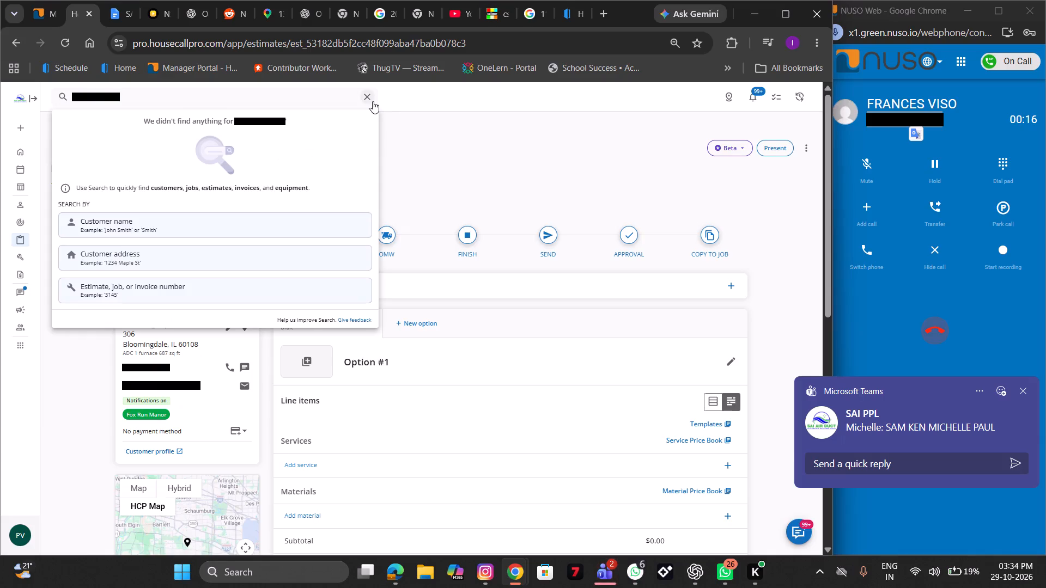
Note the caller's name as unsubmitted text in the address bar of a new browser tab.
click(607, 20)
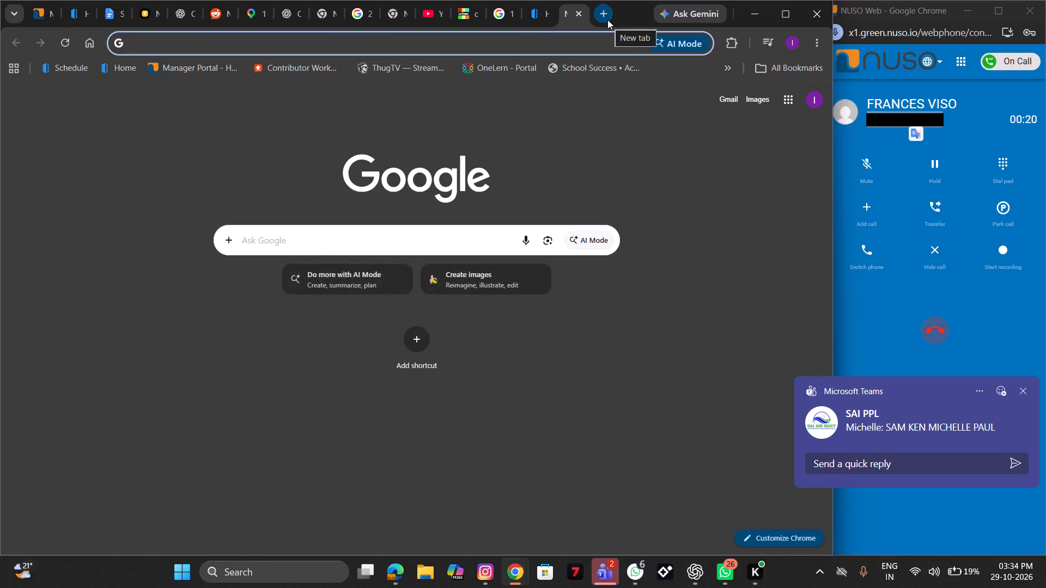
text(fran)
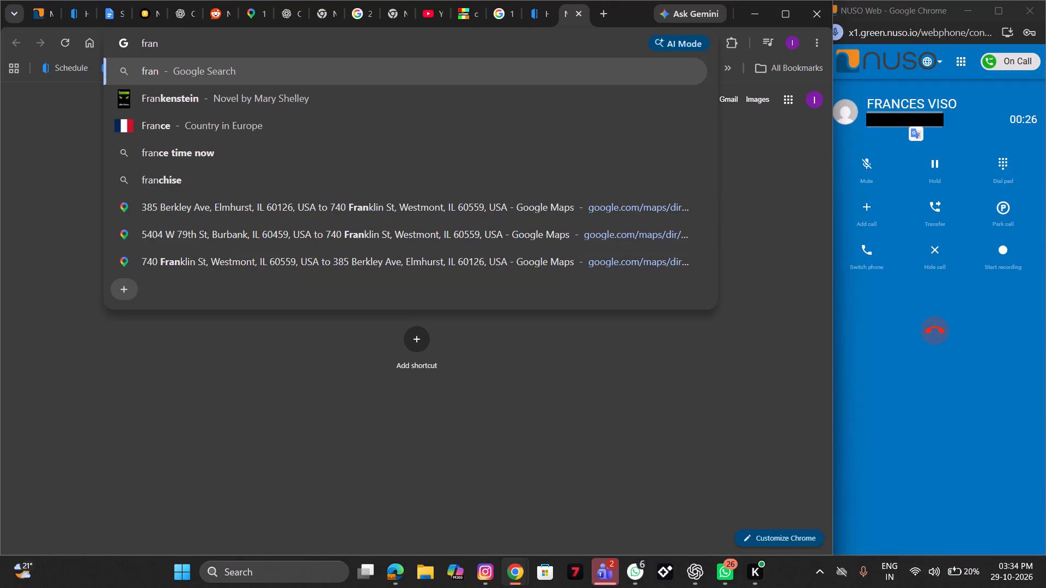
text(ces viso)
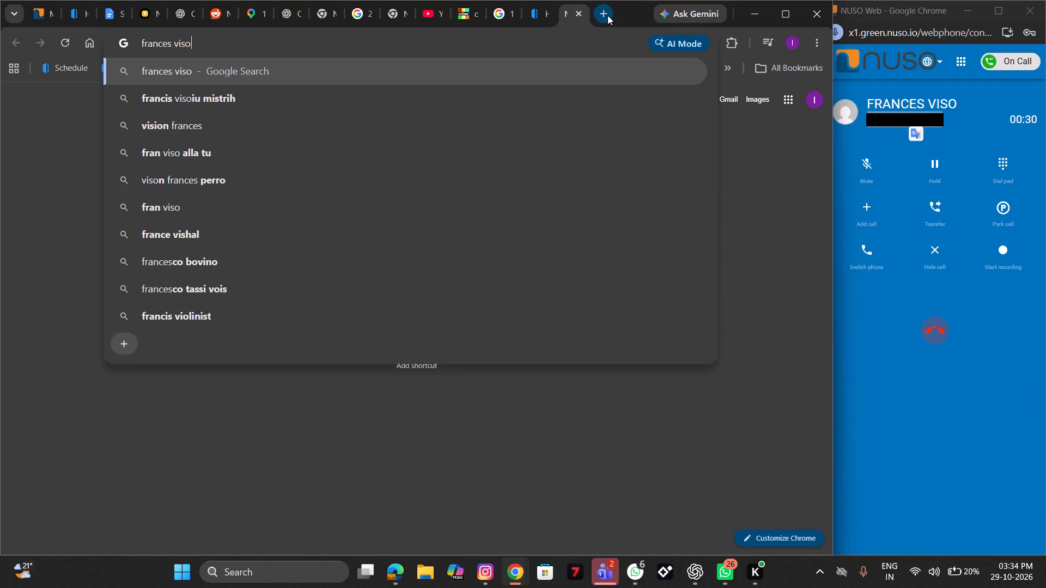
Search the web in another new tab for the caller's Schaumburg, IL property address.
click(607, 15)
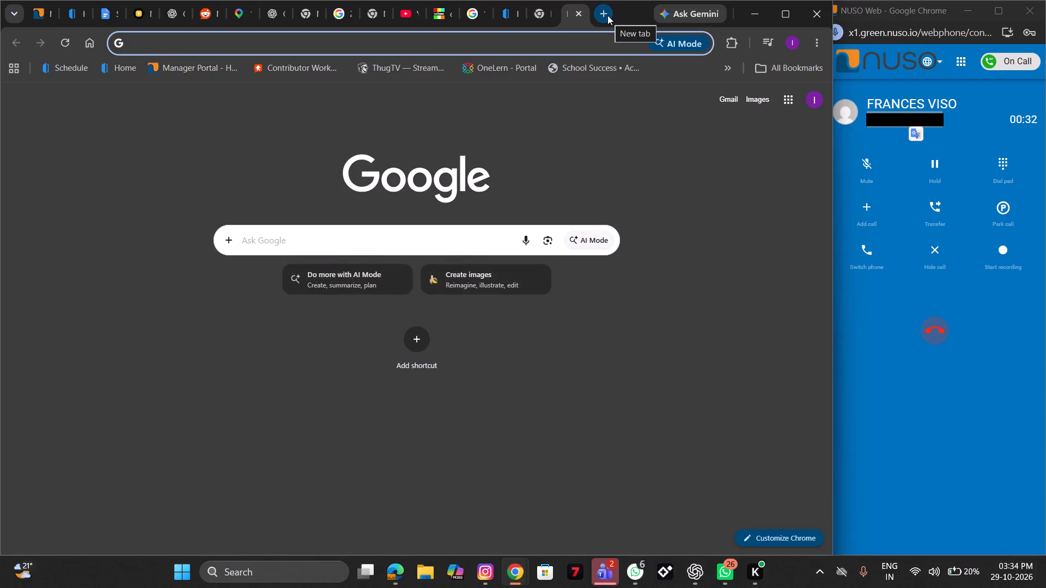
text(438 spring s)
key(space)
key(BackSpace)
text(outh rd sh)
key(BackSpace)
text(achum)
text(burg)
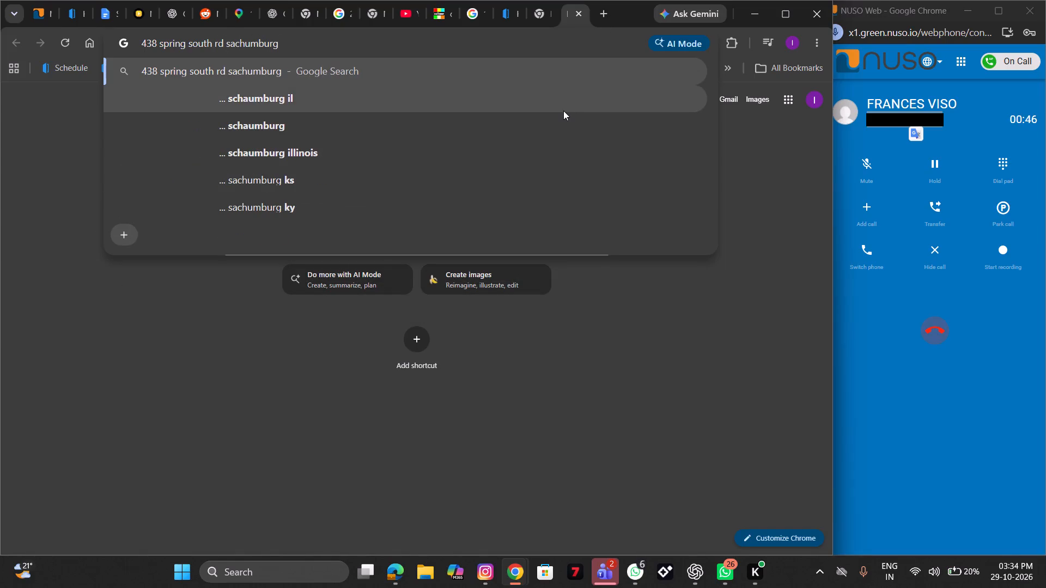
click(563, 111)
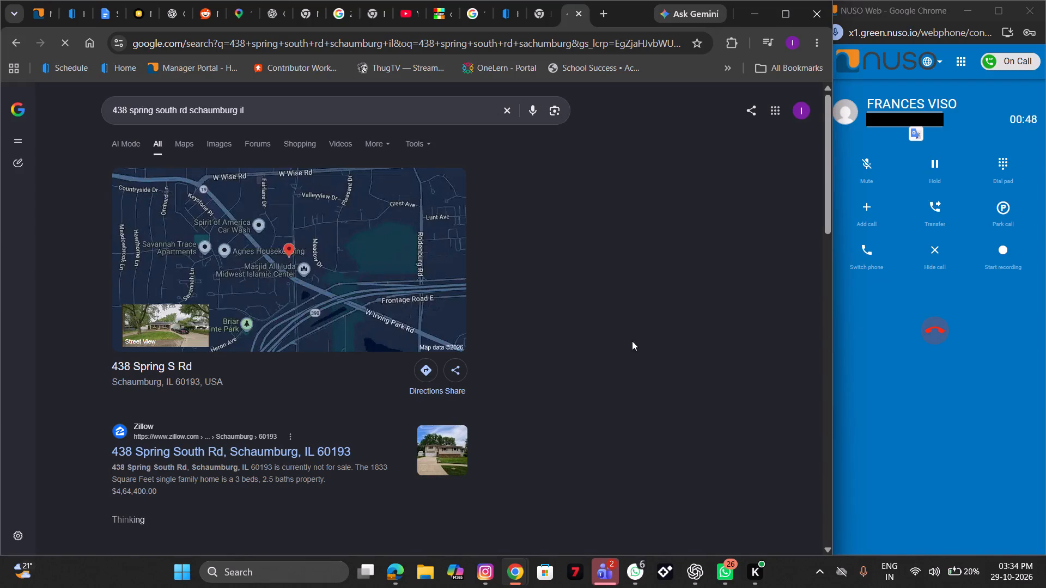
Examine the Zillow result and property details for the home's size and room information.
scroll(632, 341, down, 2)
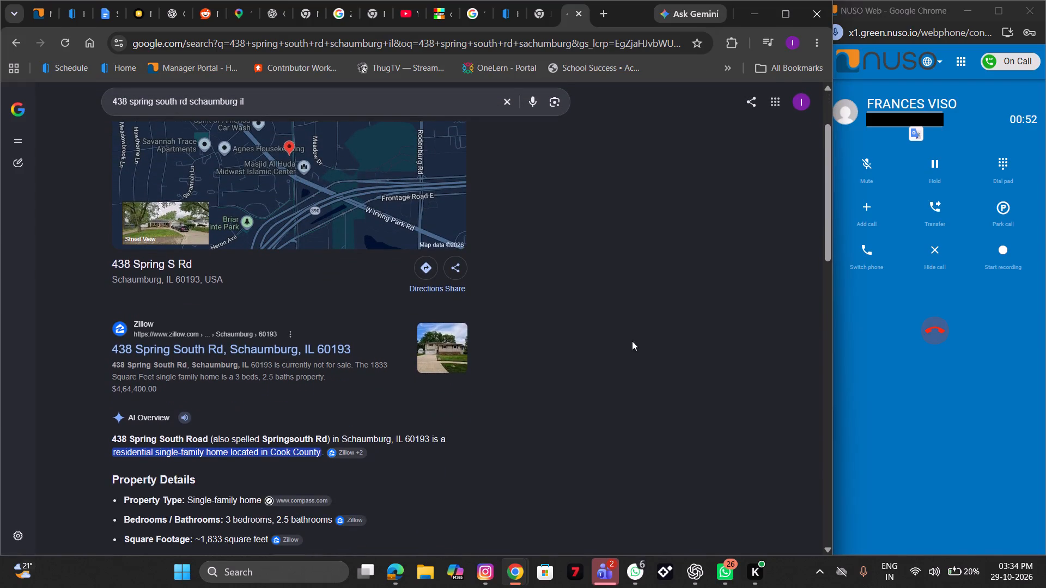
scroll(632, 341, down, 1)
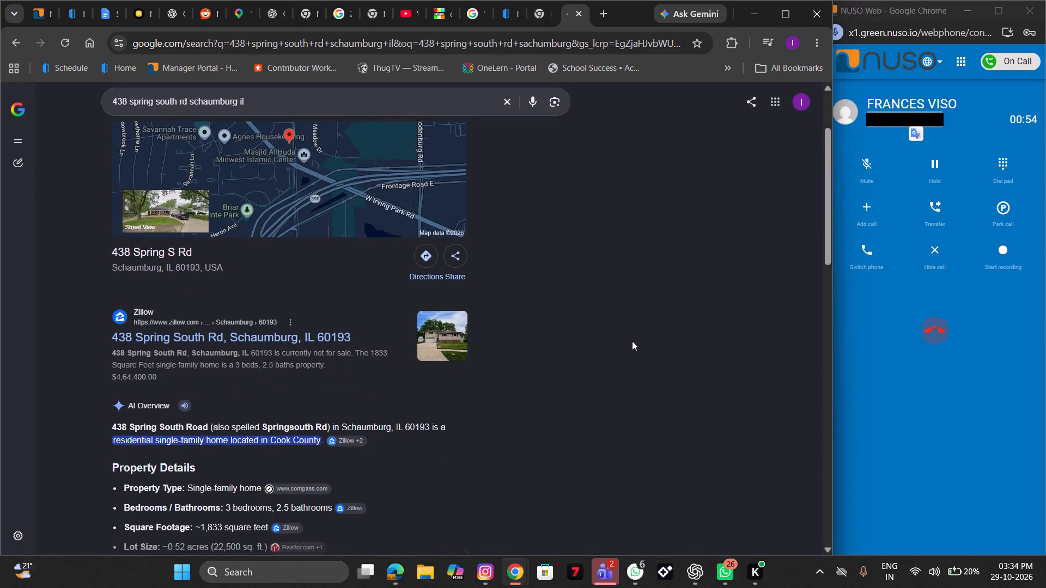
scroll(632, 341, down, 1)
drag(323, 316, 185, 295)
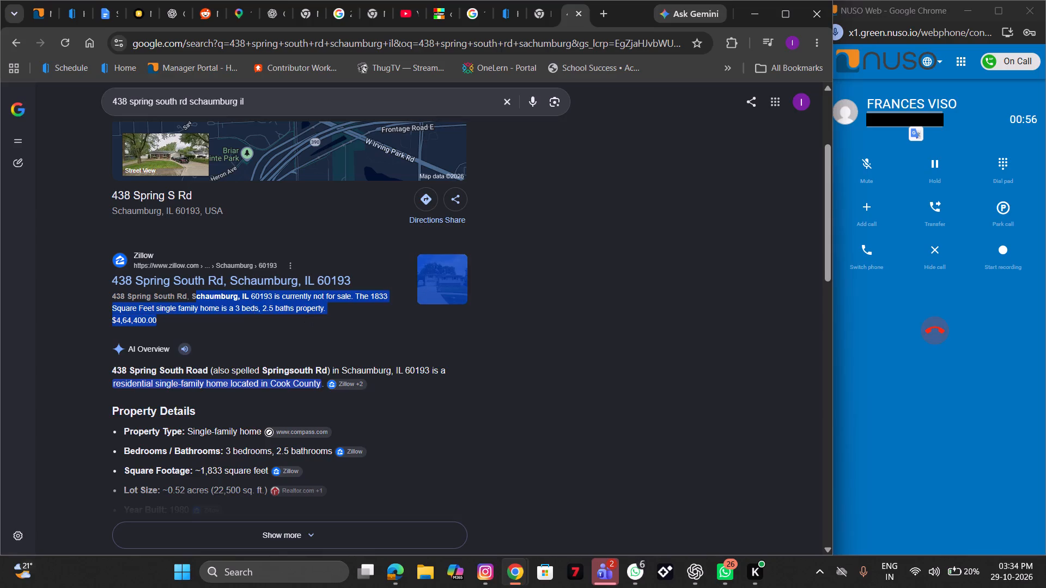
drag(185, 295, 113, 297)
click(113, 297)
click(114, 297)
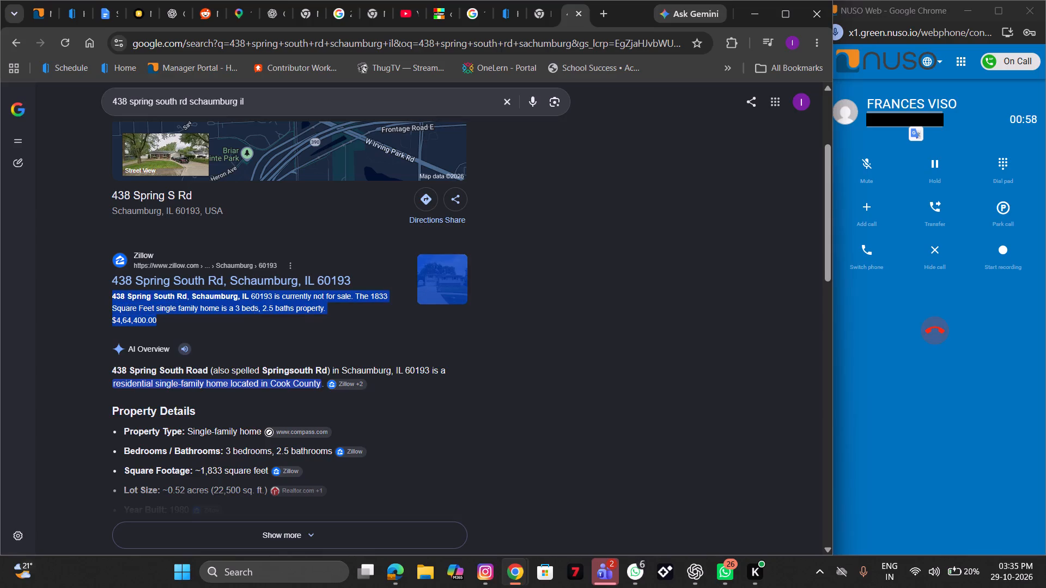
drag(114, 297, 226, 321)
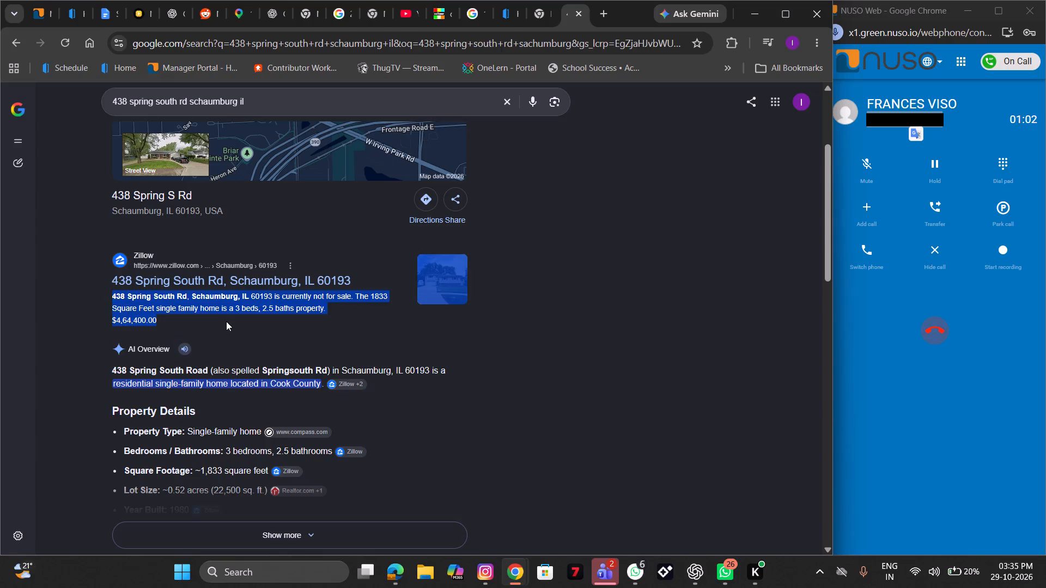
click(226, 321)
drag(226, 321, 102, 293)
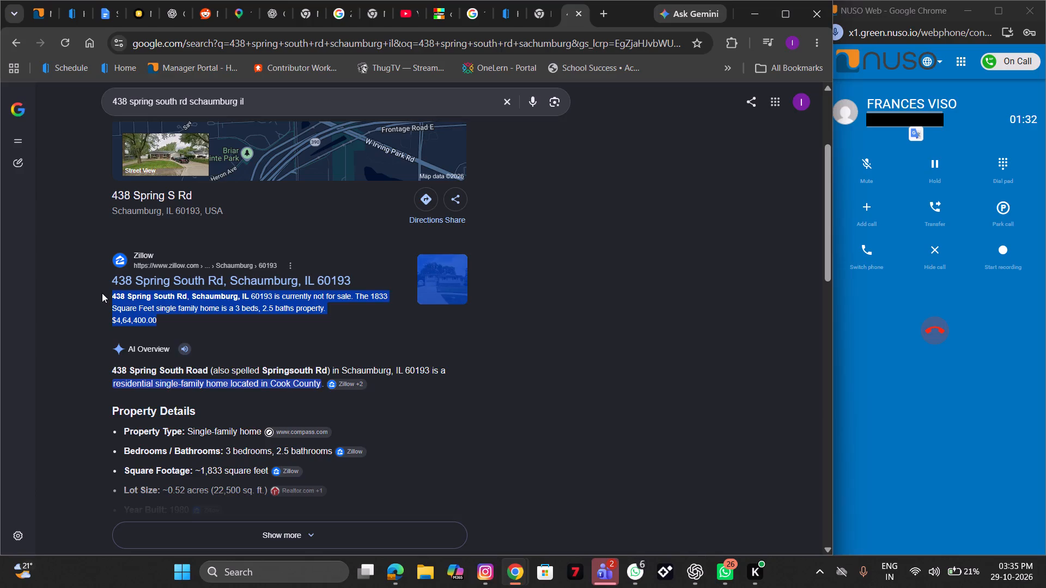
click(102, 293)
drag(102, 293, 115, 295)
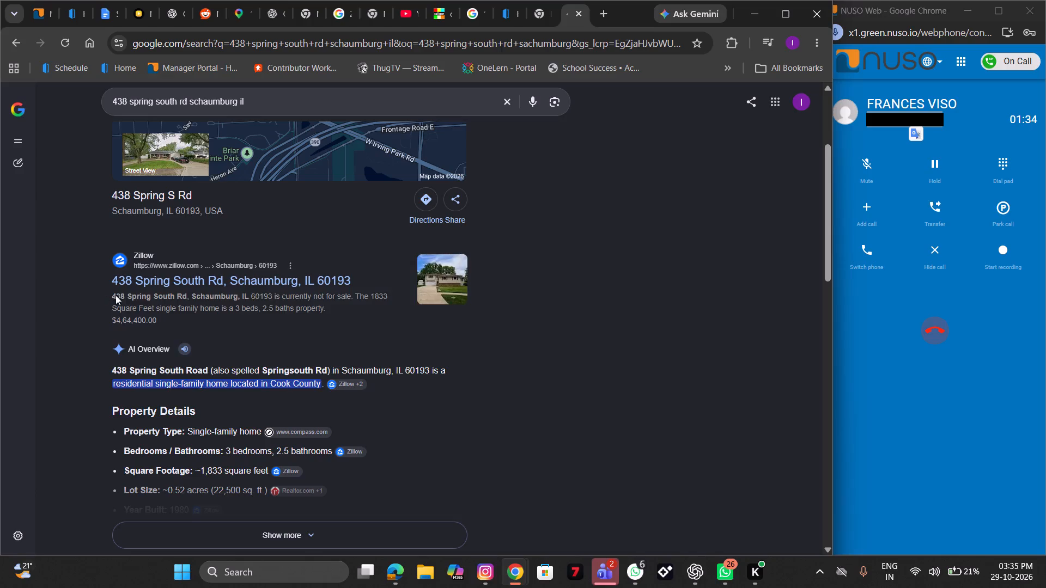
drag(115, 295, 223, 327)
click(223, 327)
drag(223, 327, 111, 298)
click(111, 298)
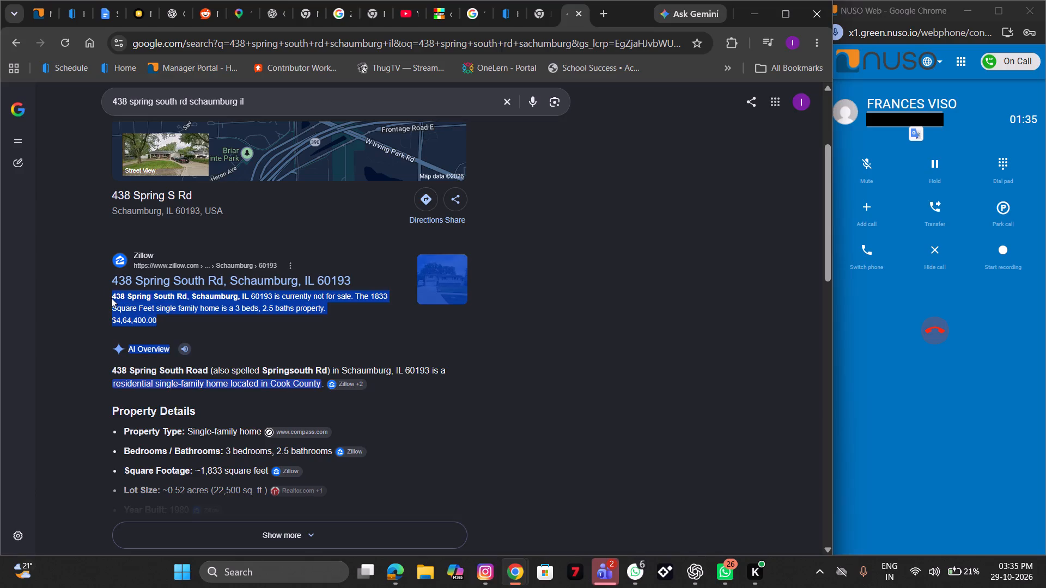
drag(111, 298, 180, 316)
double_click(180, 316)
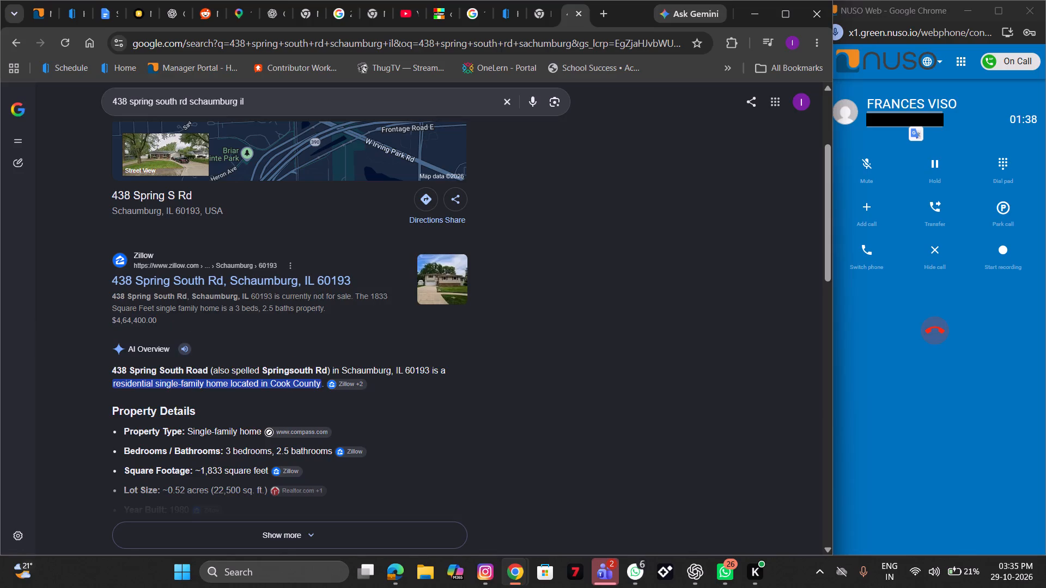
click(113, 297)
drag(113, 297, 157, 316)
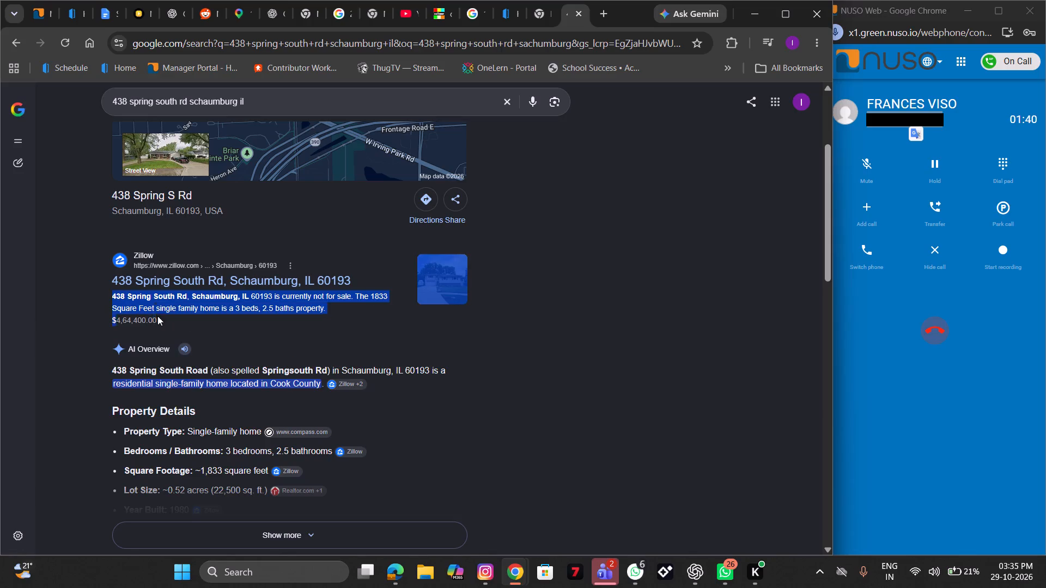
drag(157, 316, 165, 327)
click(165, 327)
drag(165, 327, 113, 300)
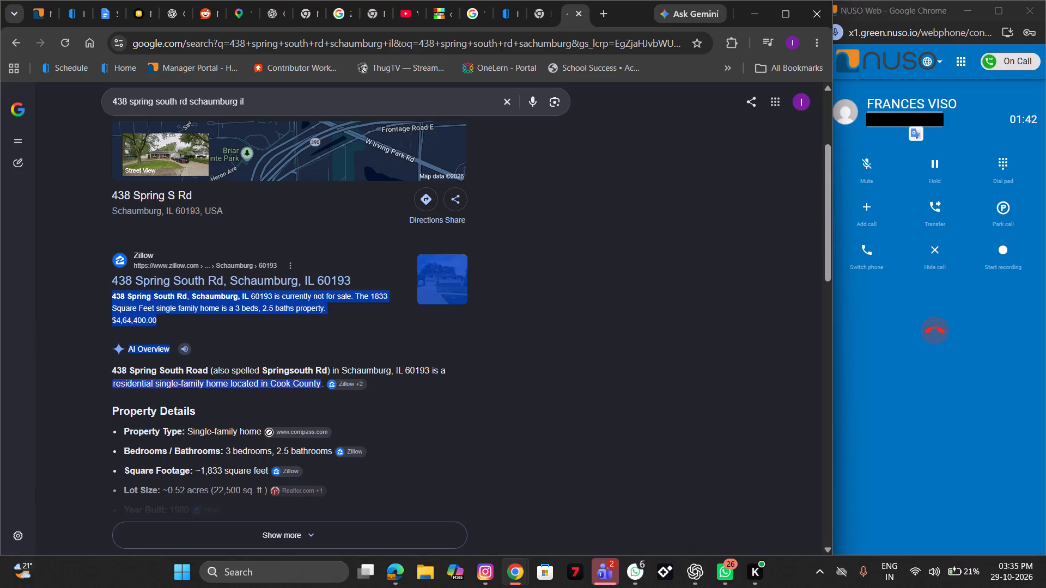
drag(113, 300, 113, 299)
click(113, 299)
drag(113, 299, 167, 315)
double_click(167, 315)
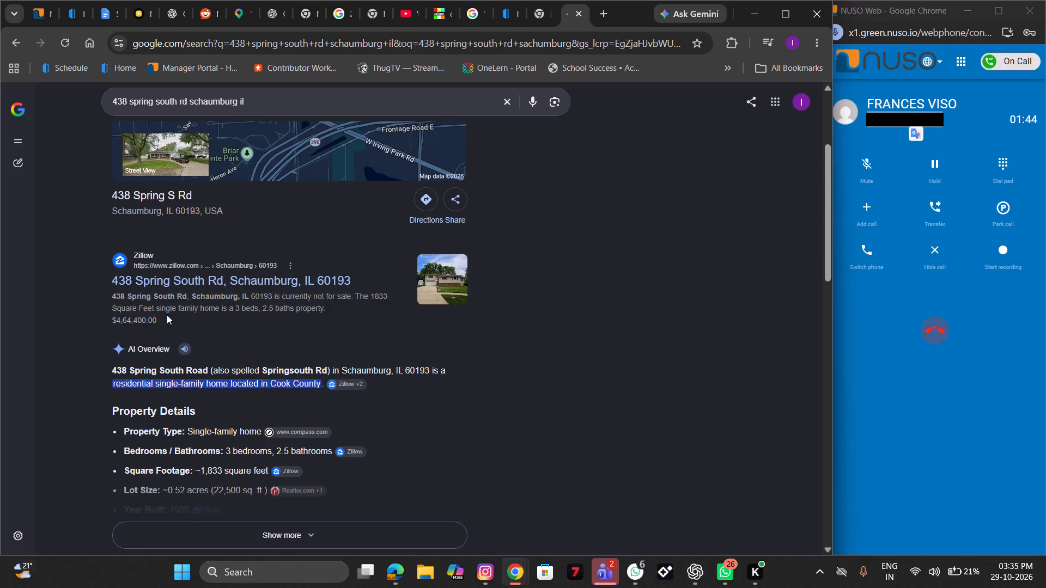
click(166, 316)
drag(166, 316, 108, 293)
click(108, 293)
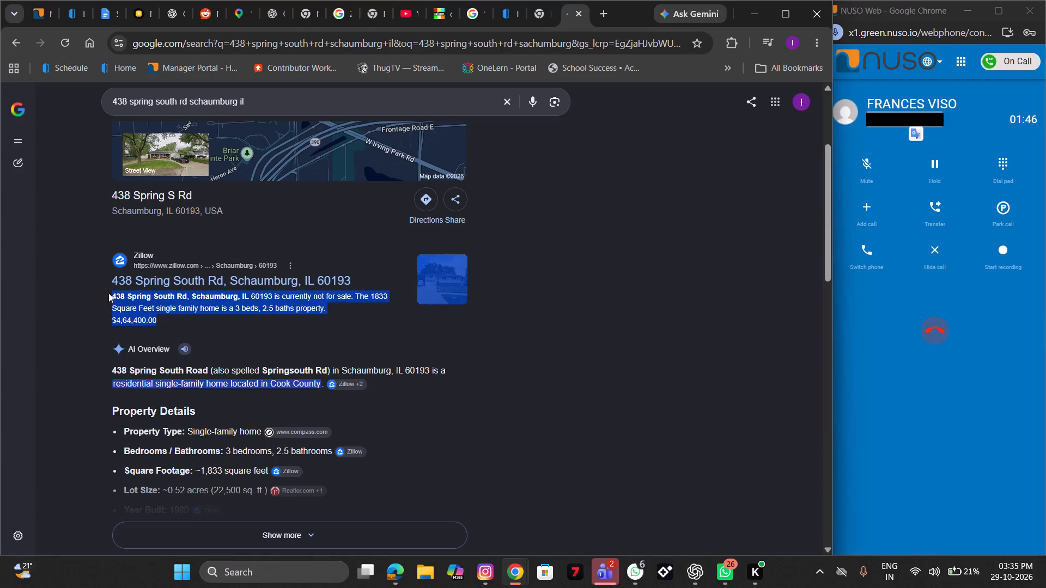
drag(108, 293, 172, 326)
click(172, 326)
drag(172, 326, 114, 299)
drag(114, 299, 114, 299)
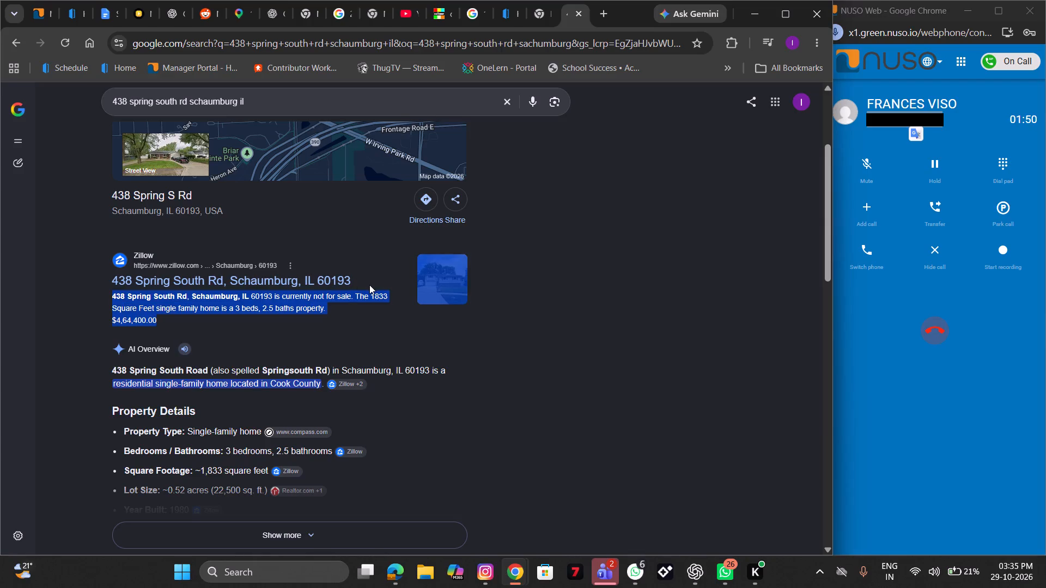
Copy the full property address from the Zillow result's title.
click(369, 285)
drag(369, 285, 112, 281)
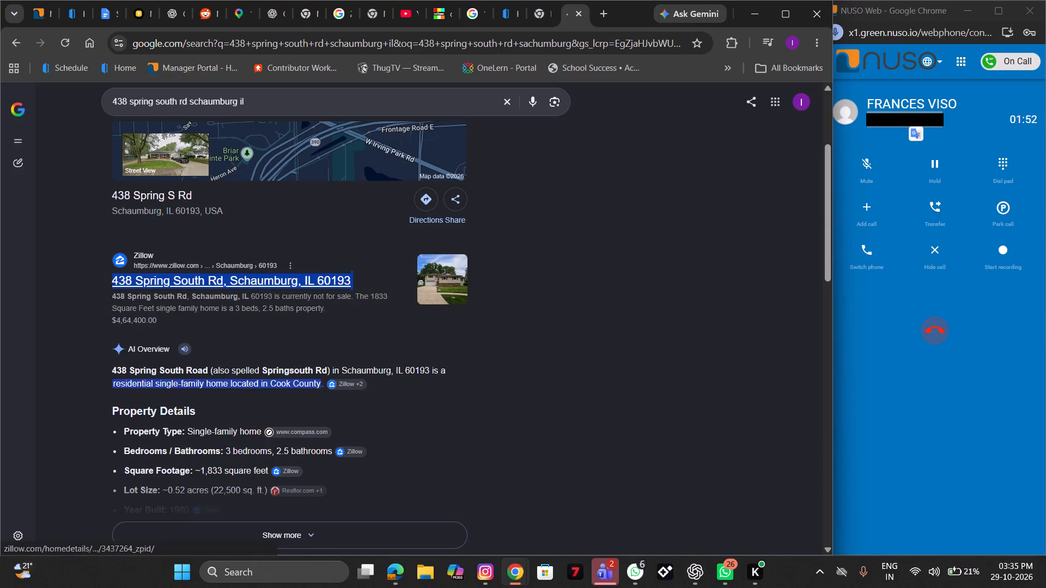
key(ctrl+c)
click(73, 16)
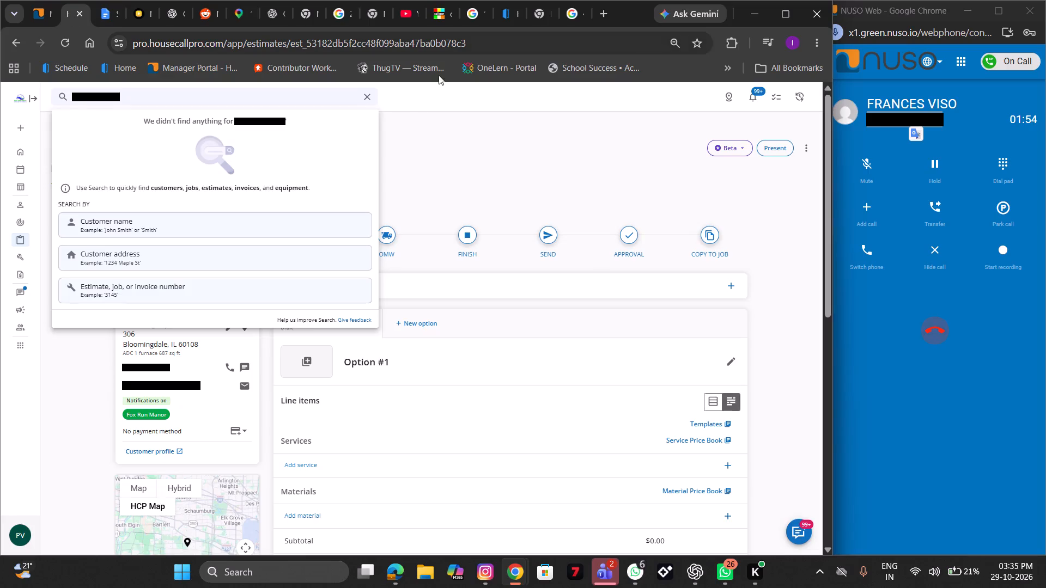
click(369, 99)
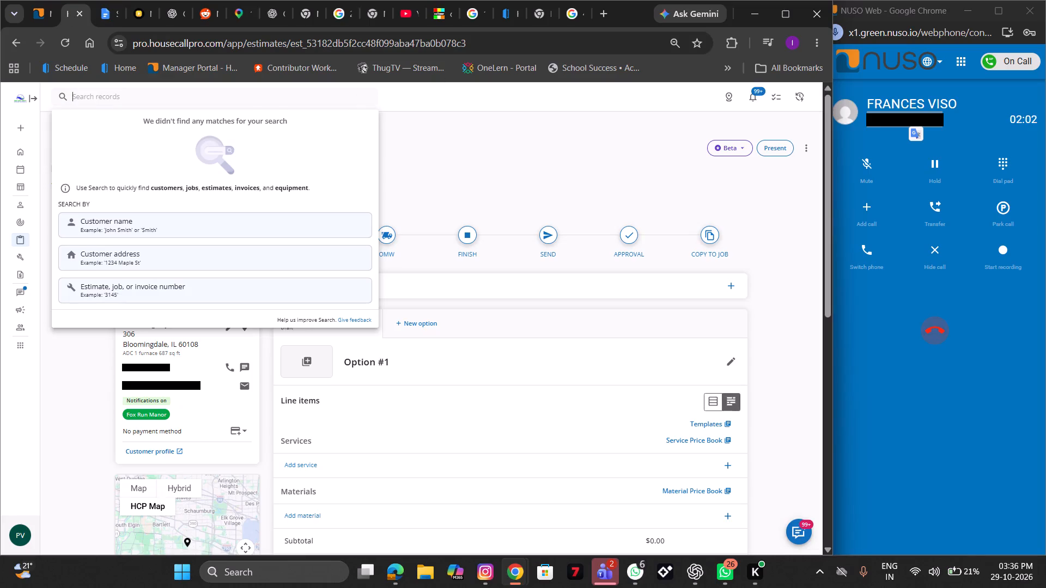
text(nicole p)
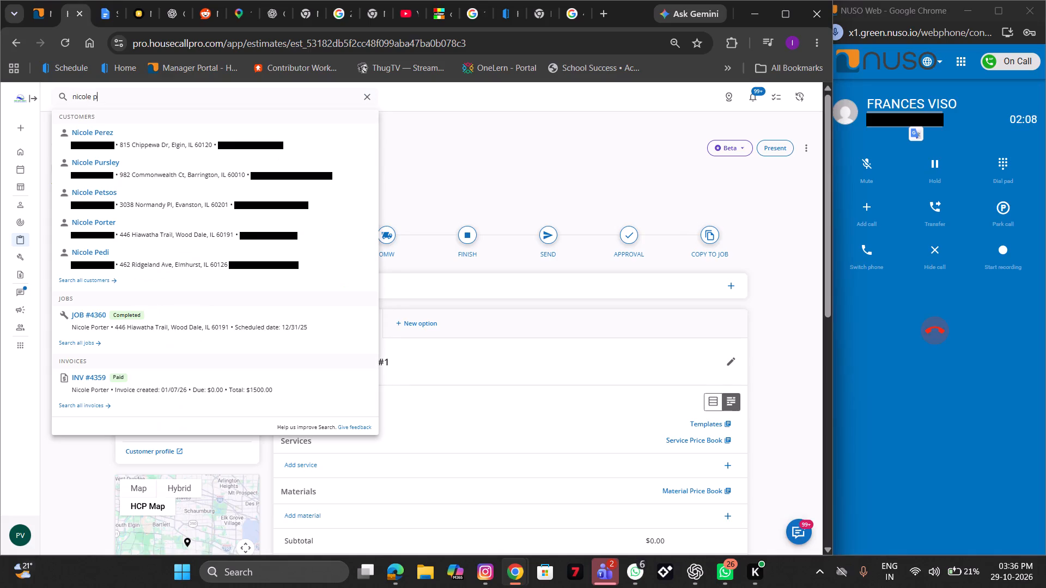
click(233, 263)
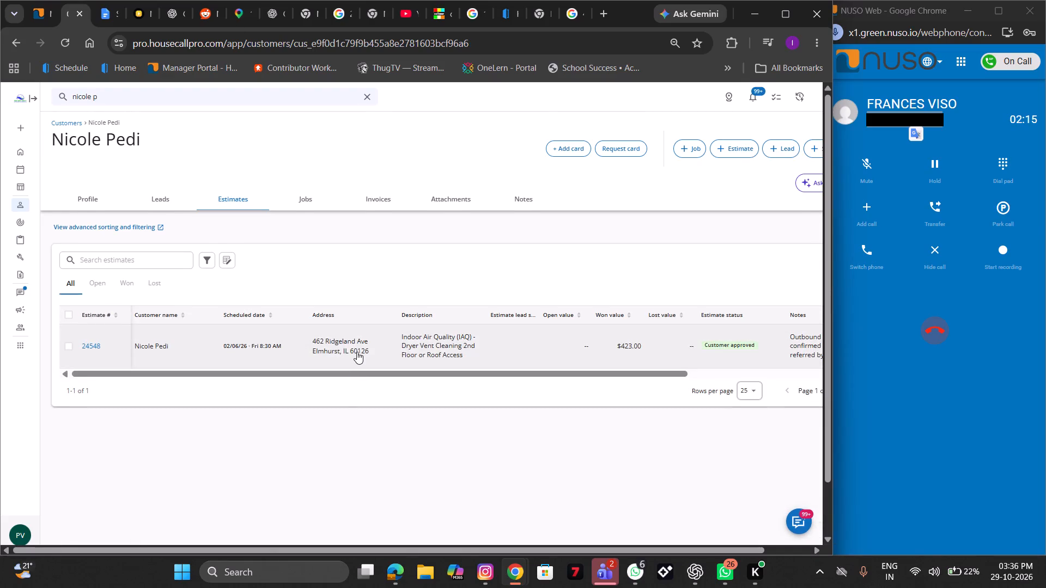
click(357, 352)
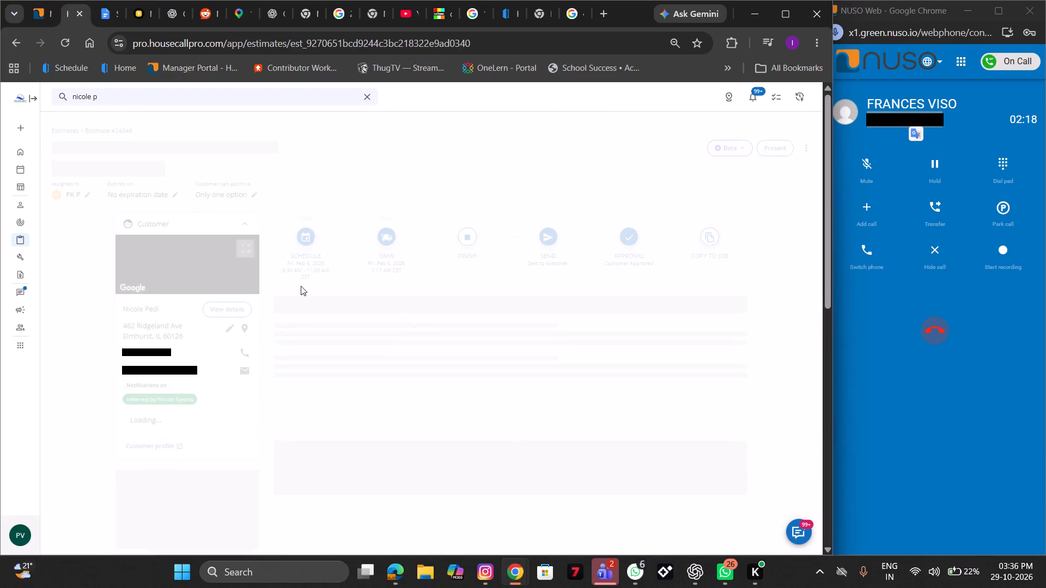
scroll(259, 252, down, 3)
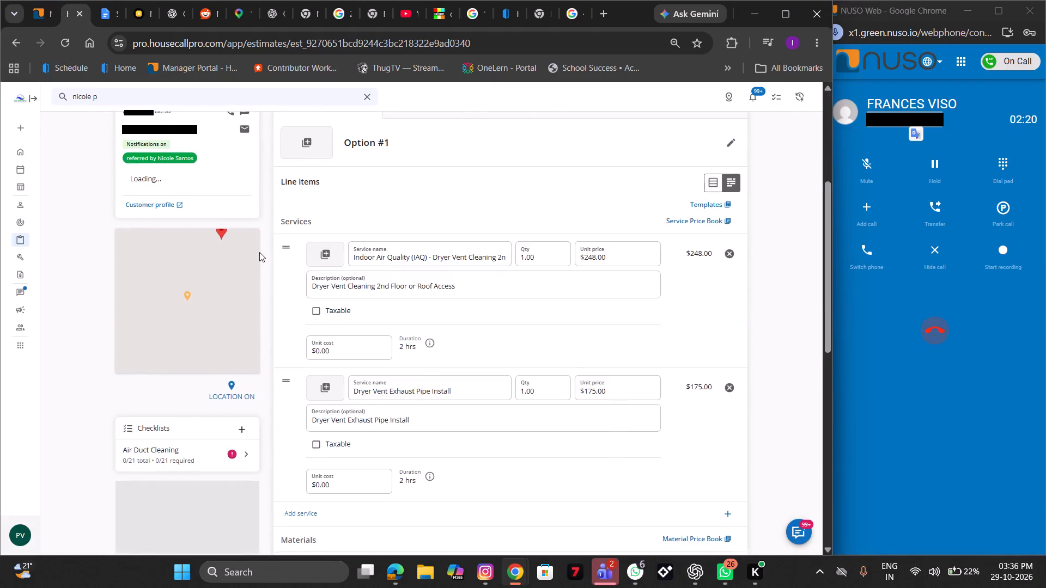
scroll(259, 252, up, 2)
scroll(259, 252, right, 1)
scroll(259, 252, down, 2)
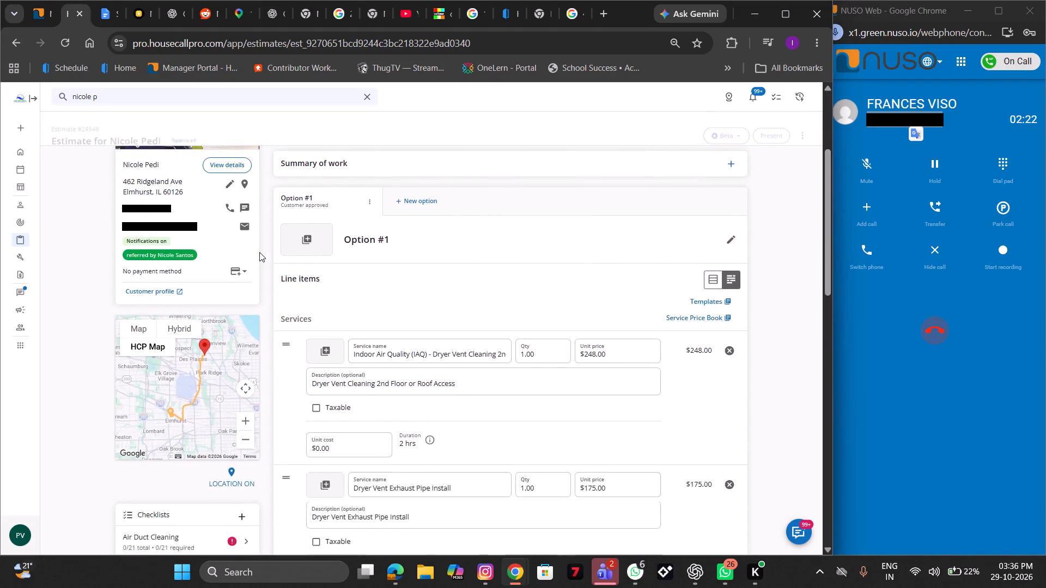
scroll(259, 252, down, 5)
scroll(259, 252, up, 6)
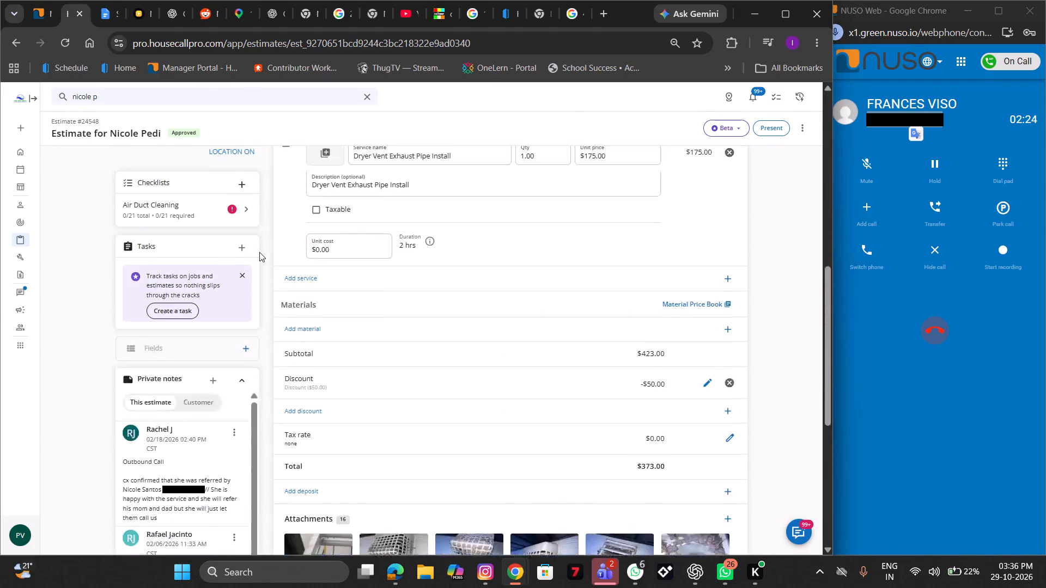
scroll(259, 252, up, 1)
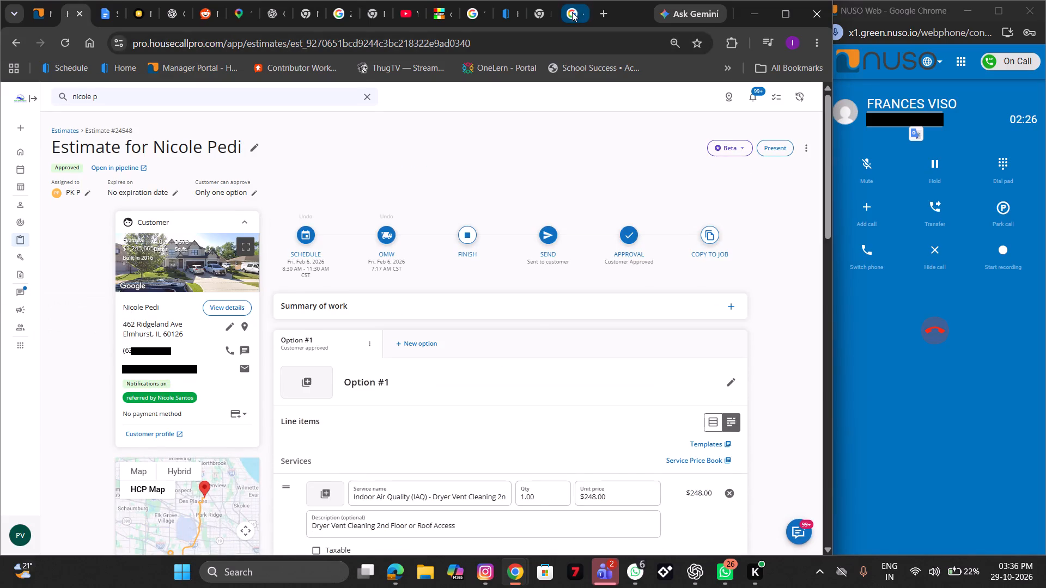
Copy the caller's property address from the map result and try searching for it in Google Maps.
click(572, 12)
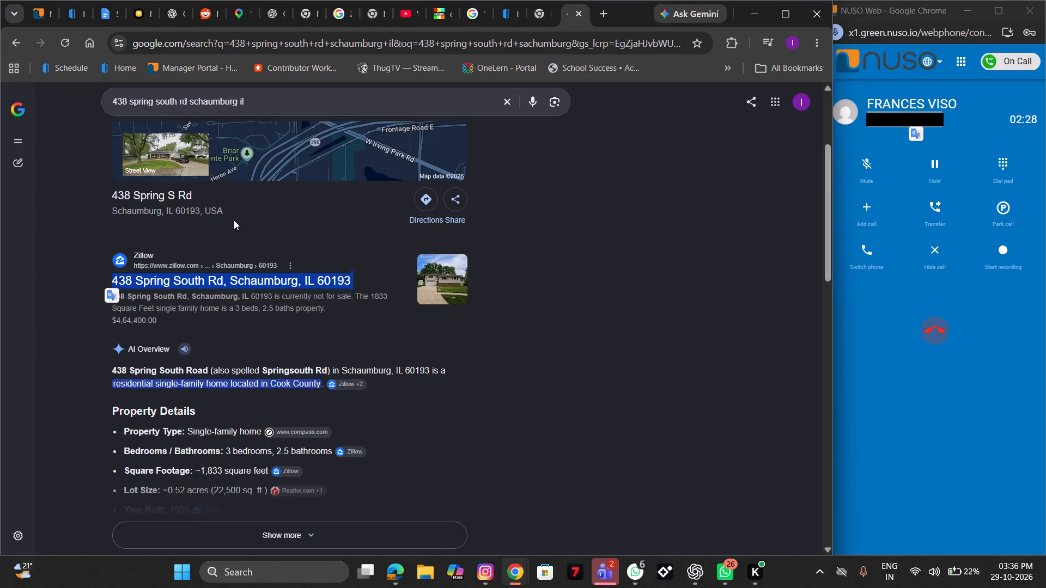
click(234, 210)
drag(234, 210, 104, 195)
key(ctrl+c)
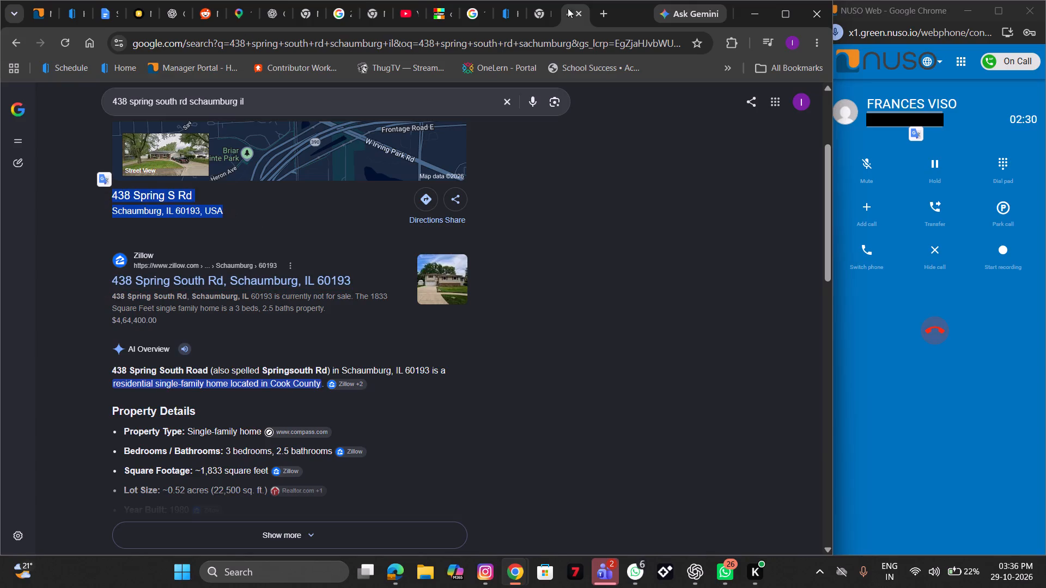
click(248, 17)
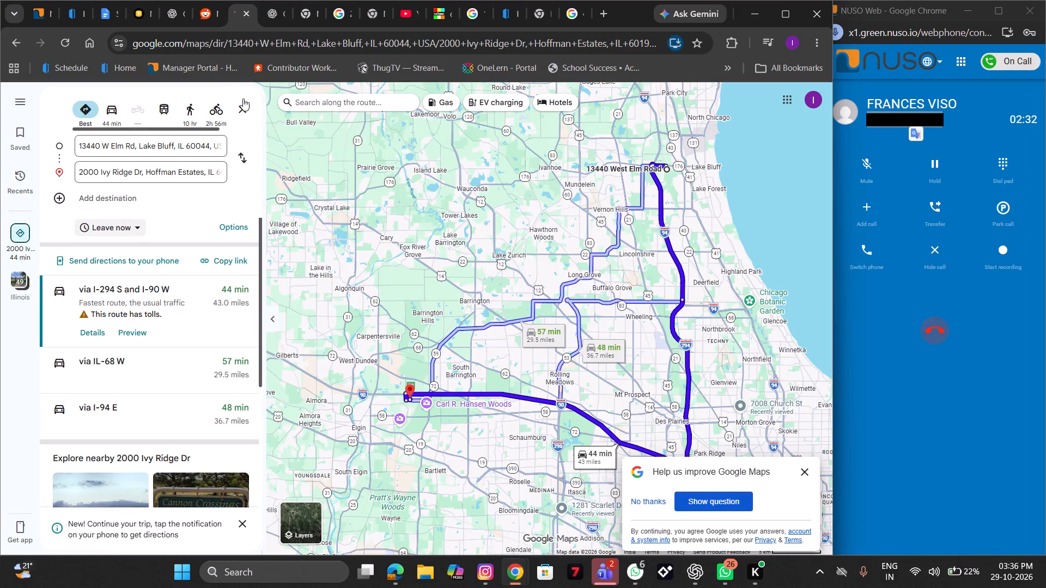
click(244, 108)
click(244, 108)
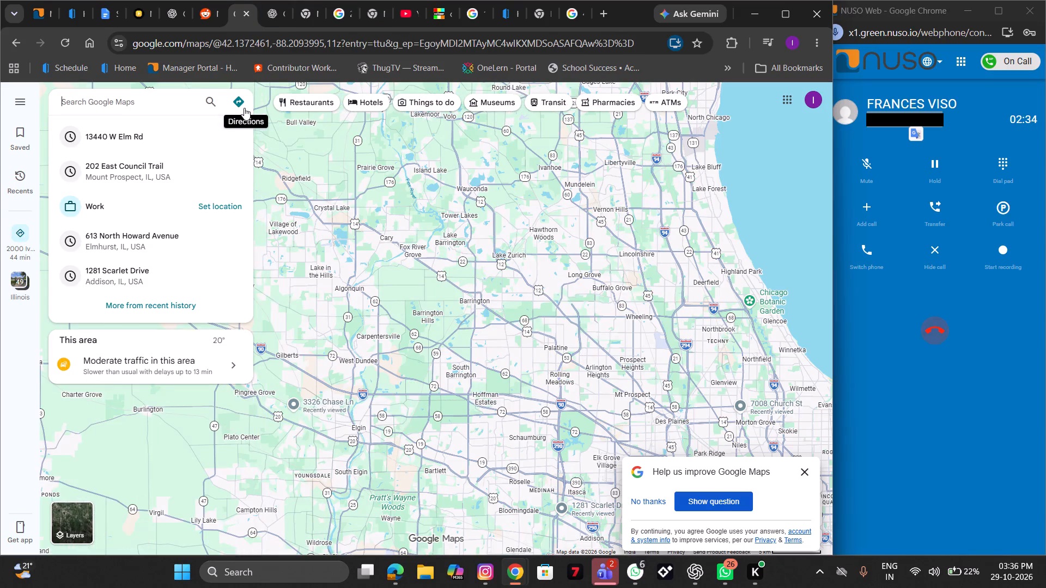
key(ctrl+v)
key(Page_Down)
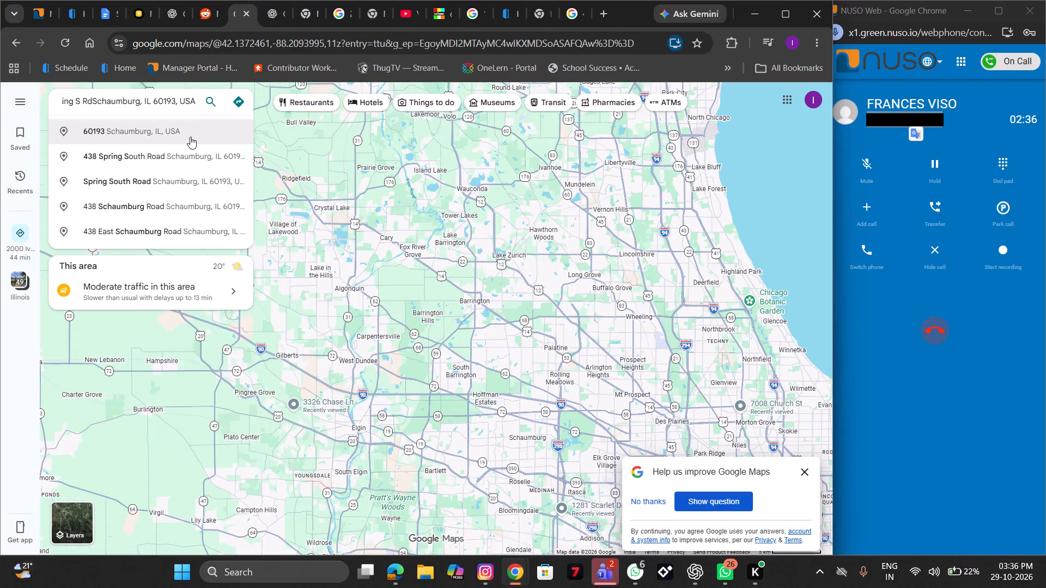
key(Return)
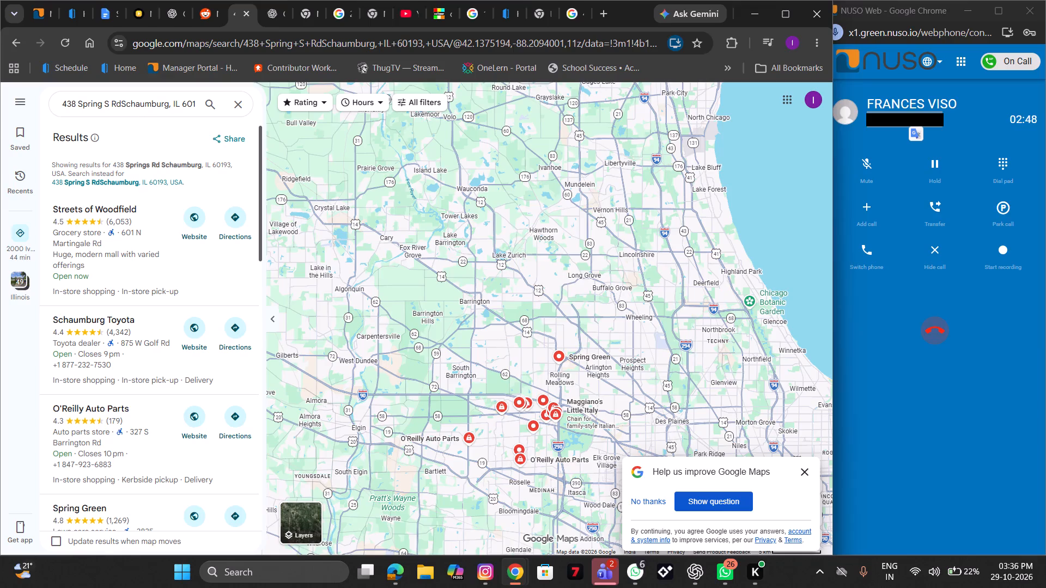
Copy the property address from the Zillow result's title, find it in Google Maps and open directions to it.
click(577, 20)
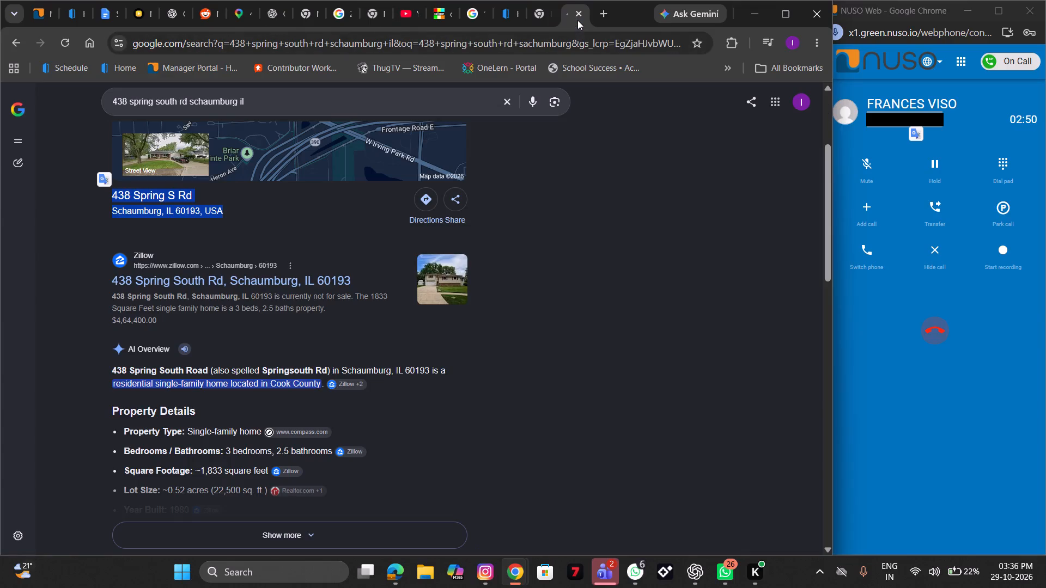
click(365, 275)
click(372, 277)
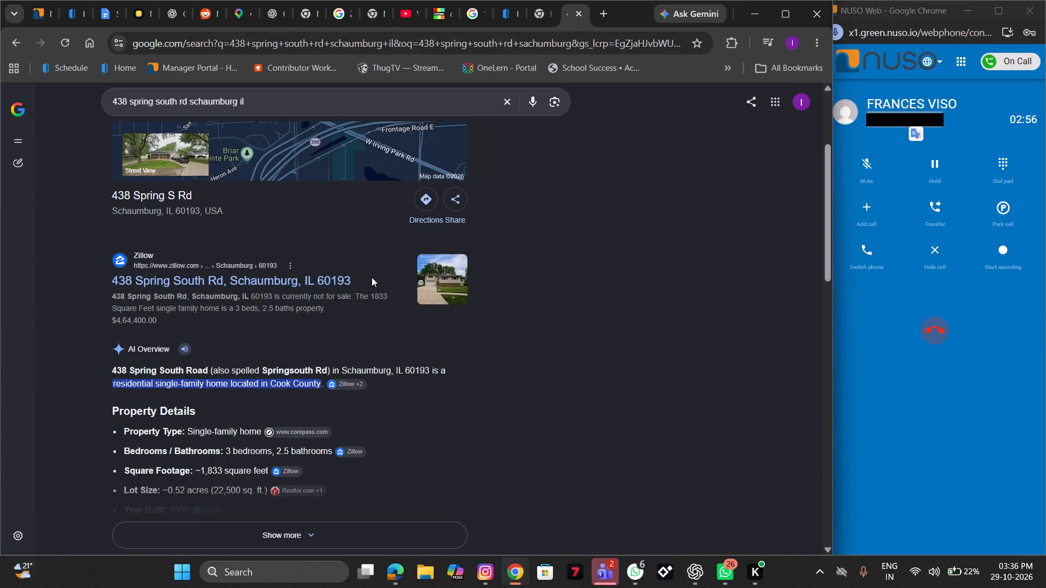
drag(372, 277, 112, 280)
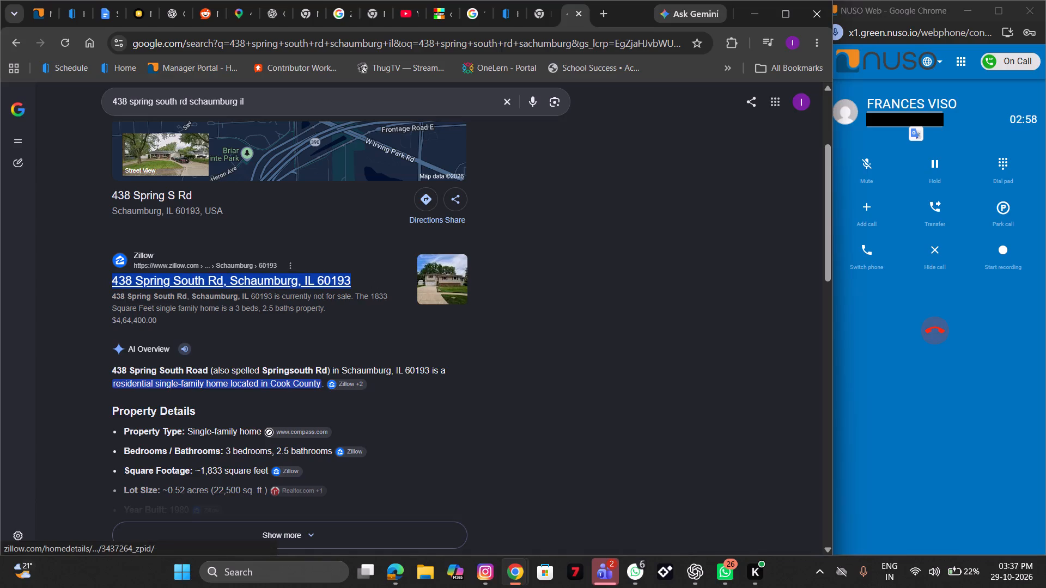
drag(112, 280, 112, 281)
key(ctrl+c)
click(246, 18)
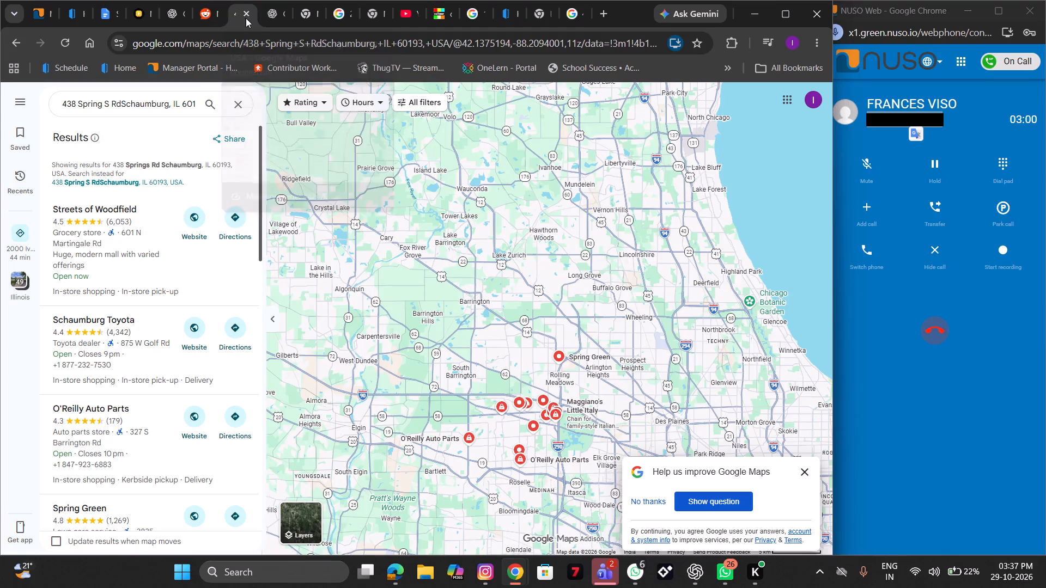
click(238, 109)
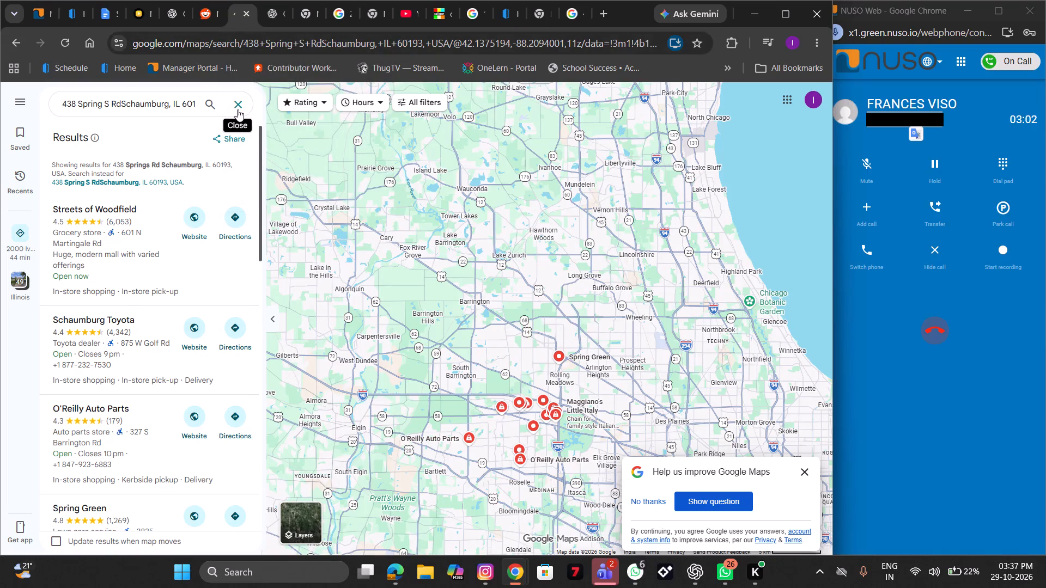
key(ctrl+v)
key(Return)
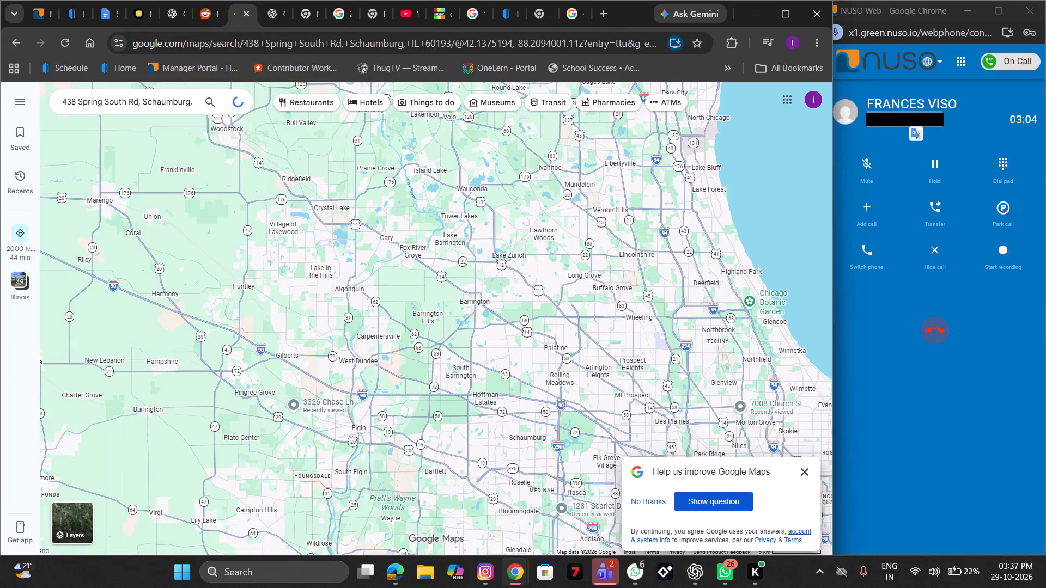
click(78, 277)
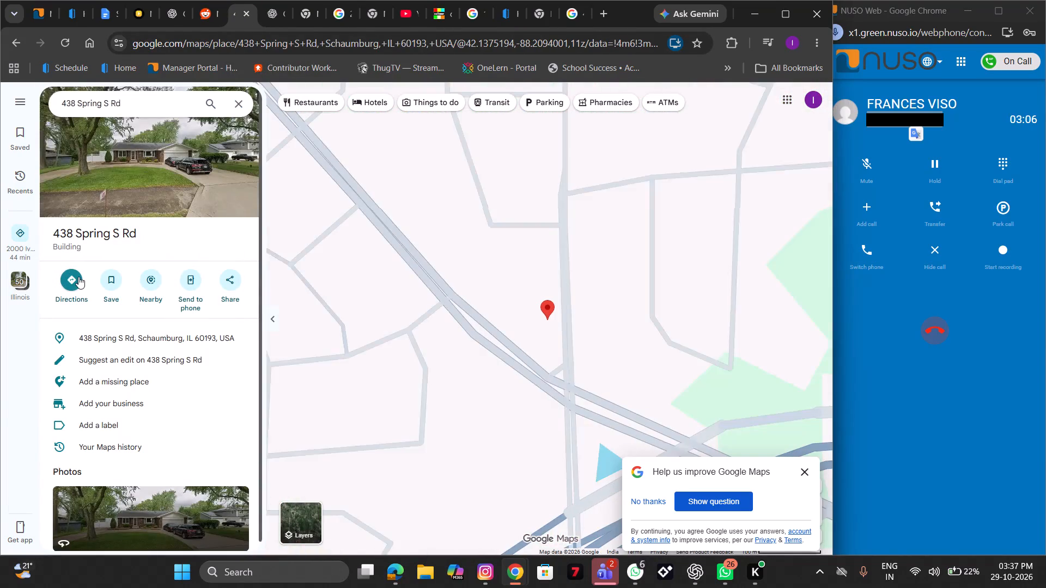
click(87, 17)
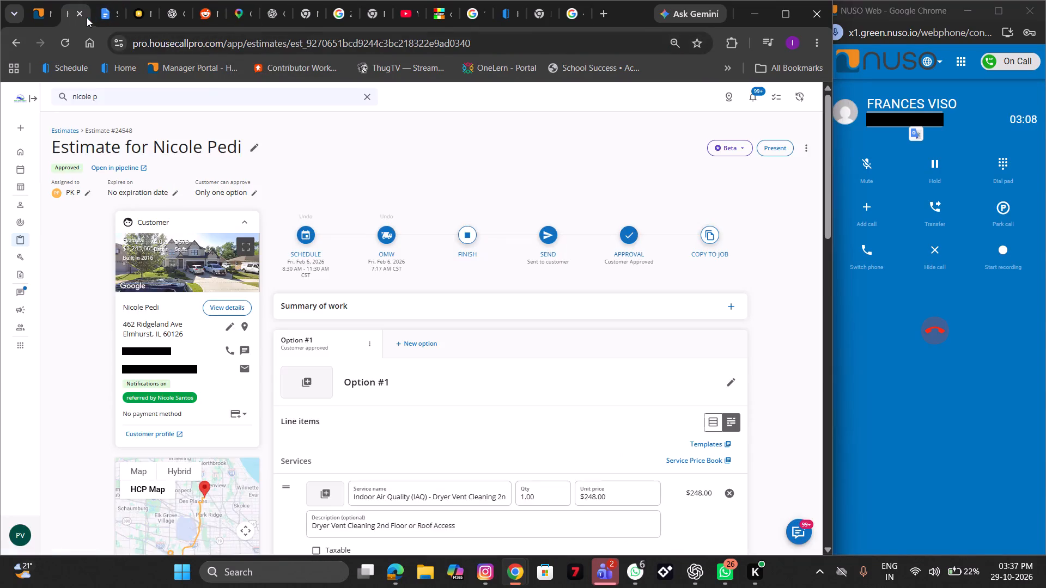
click(27, 173)
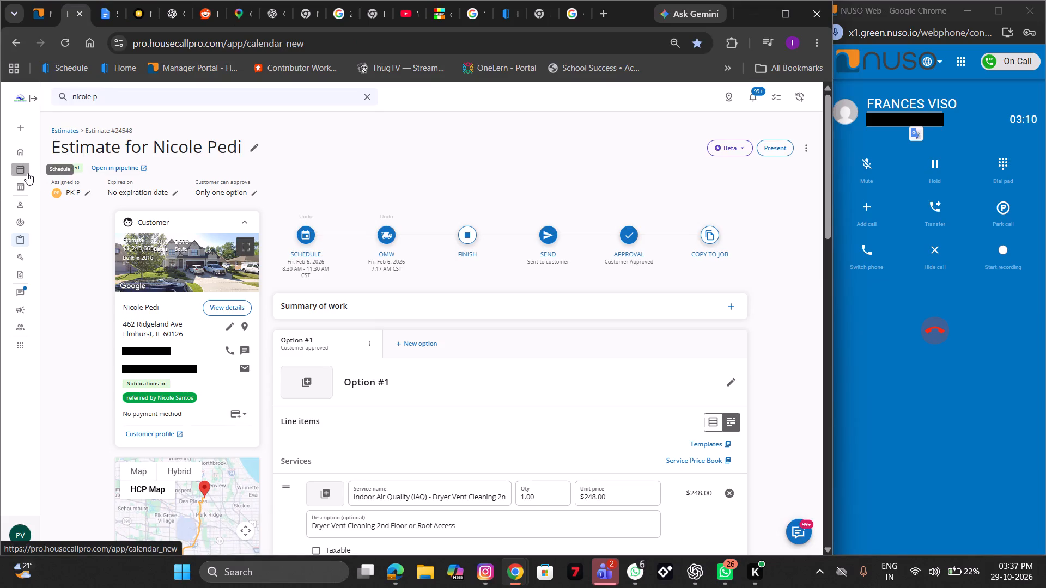
scroll(27, 173, right, 8)
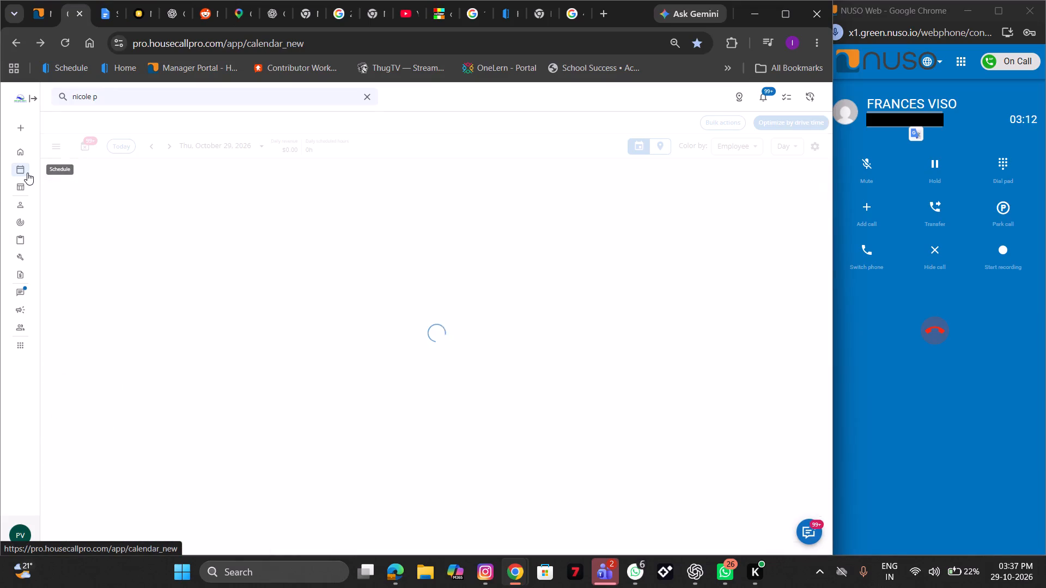
scroll(254, 276, down, 1)
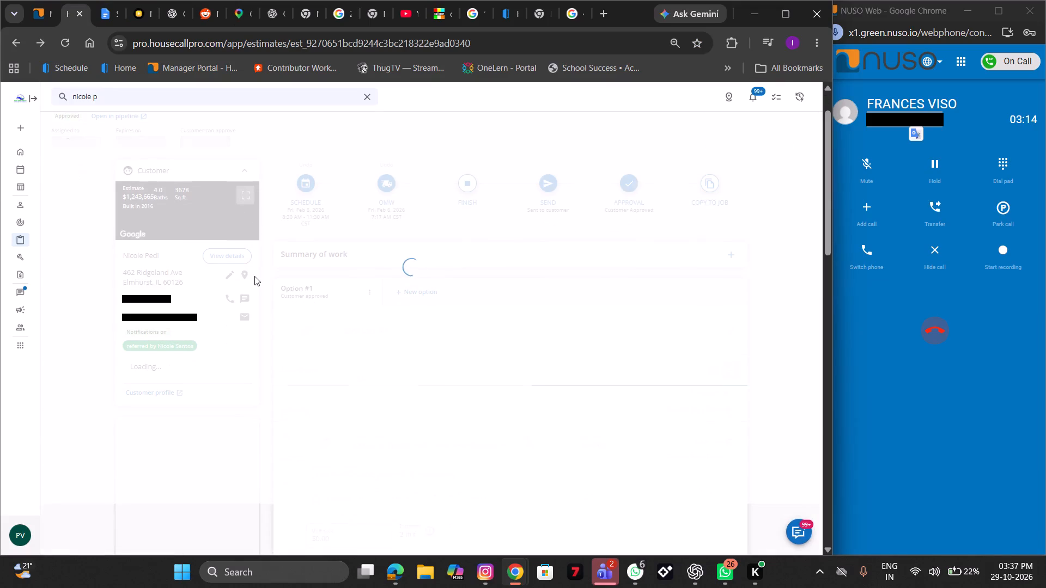
scroll(254, 276, down, 4)
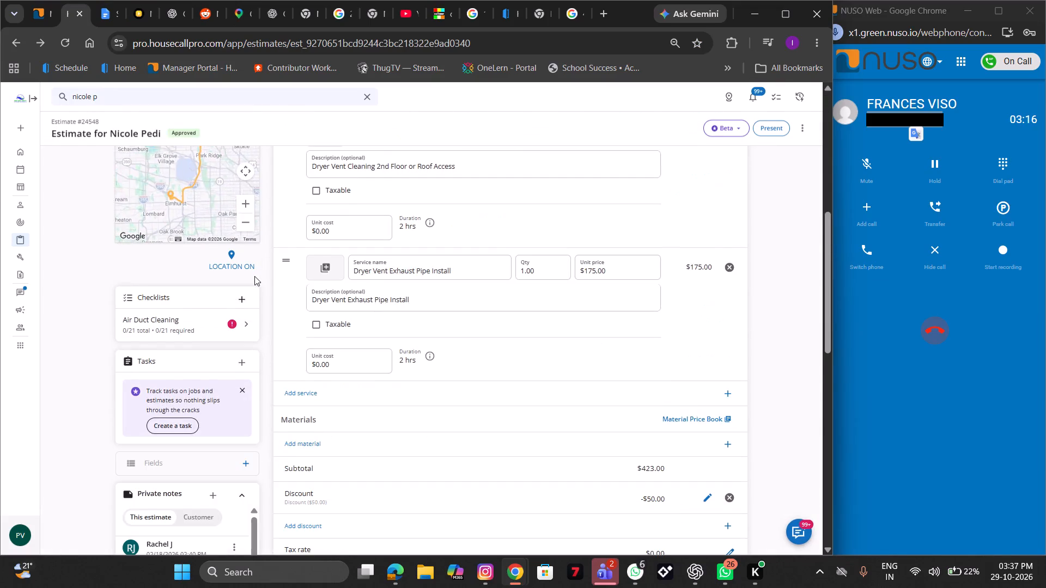
scroll(254, 276, down, 1)
scroll(254, 276, up, 3)
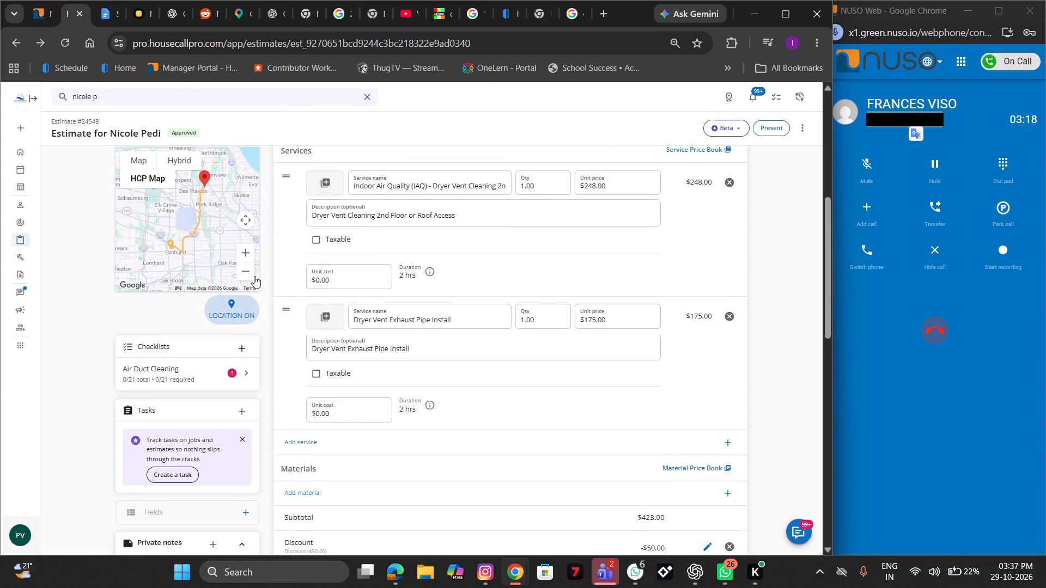
scroll(254, 276, up, 9)
scroll(254, 276, right, 8)
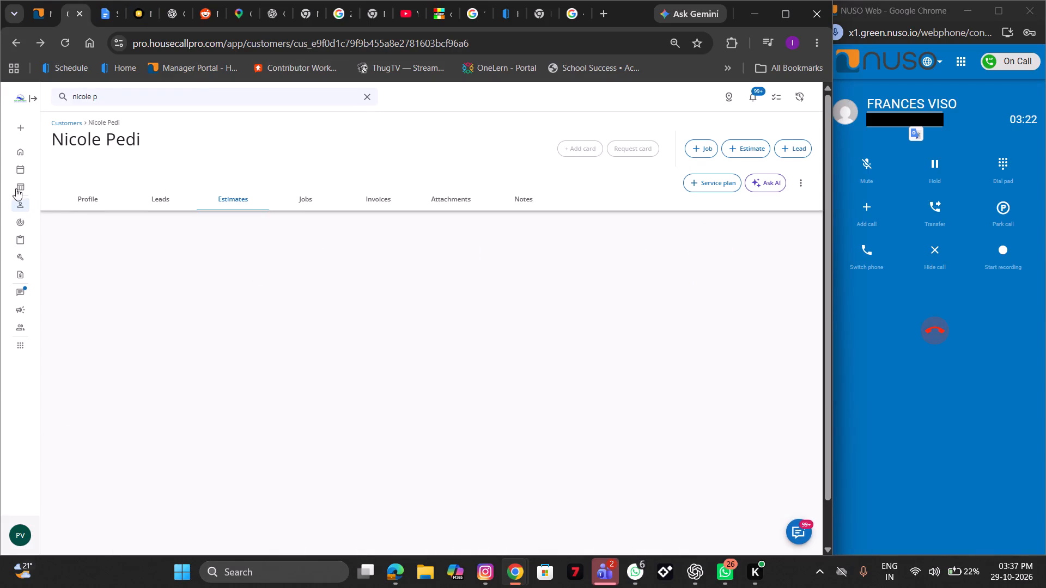
Open the Housecall Pro schedule and check the technicians' bookings for October 30 and for November 9 back to November 6, 2026.
click(20, 173)
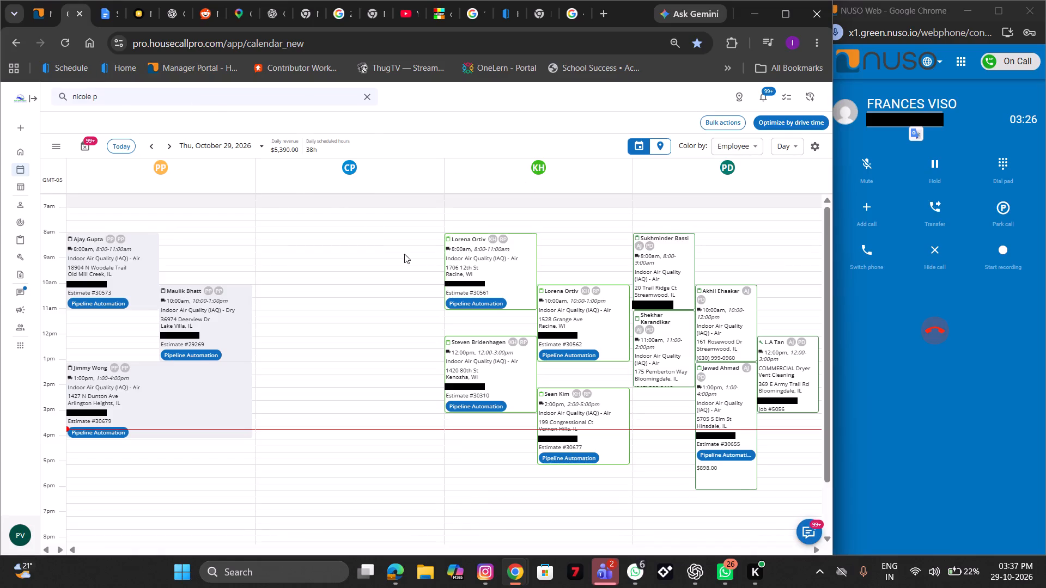
click(170, 152)
click(220, 140)
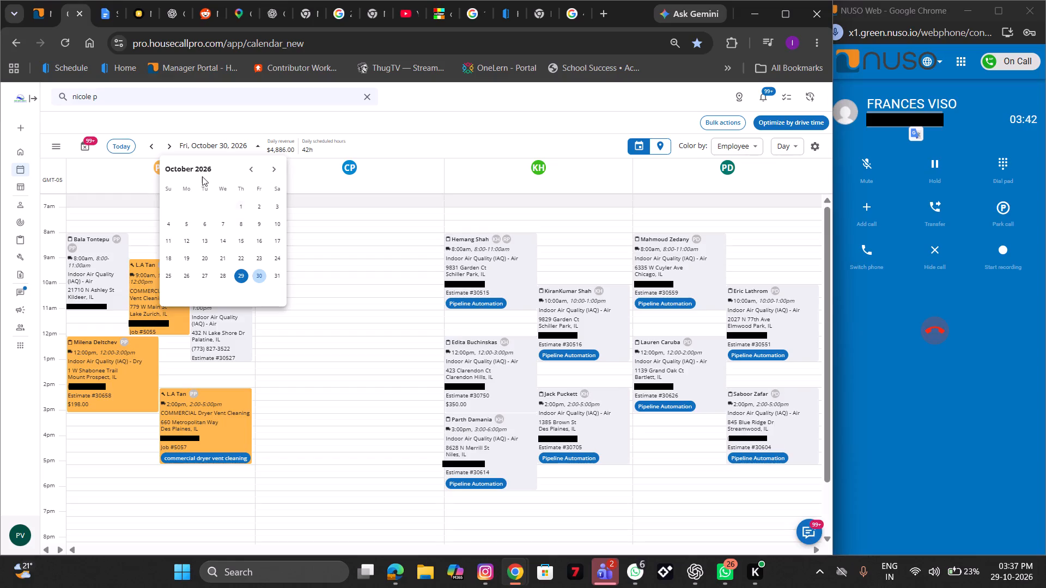
click(272, 170)
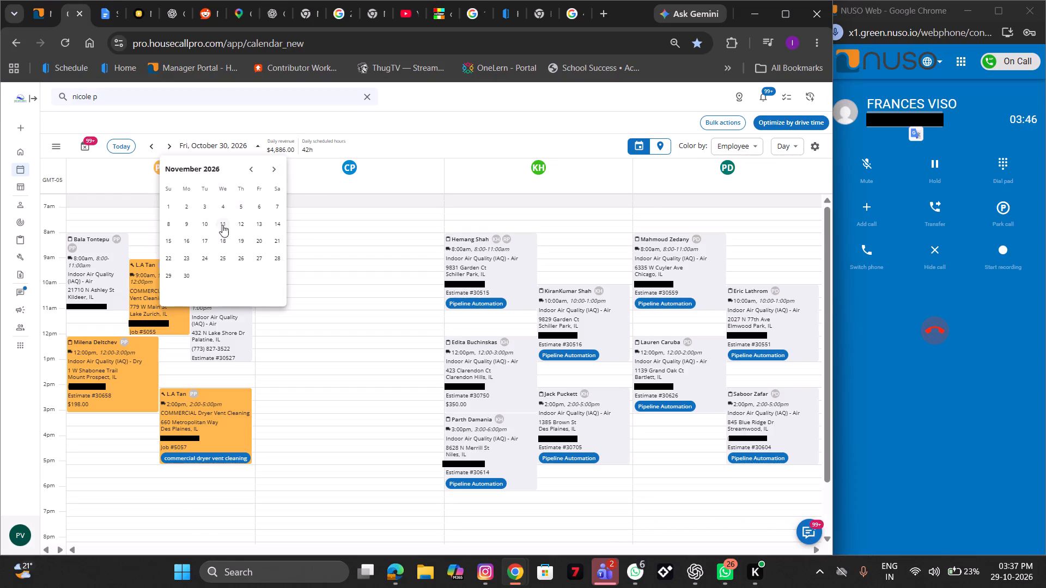
click(177, 222)
click(184, 224)
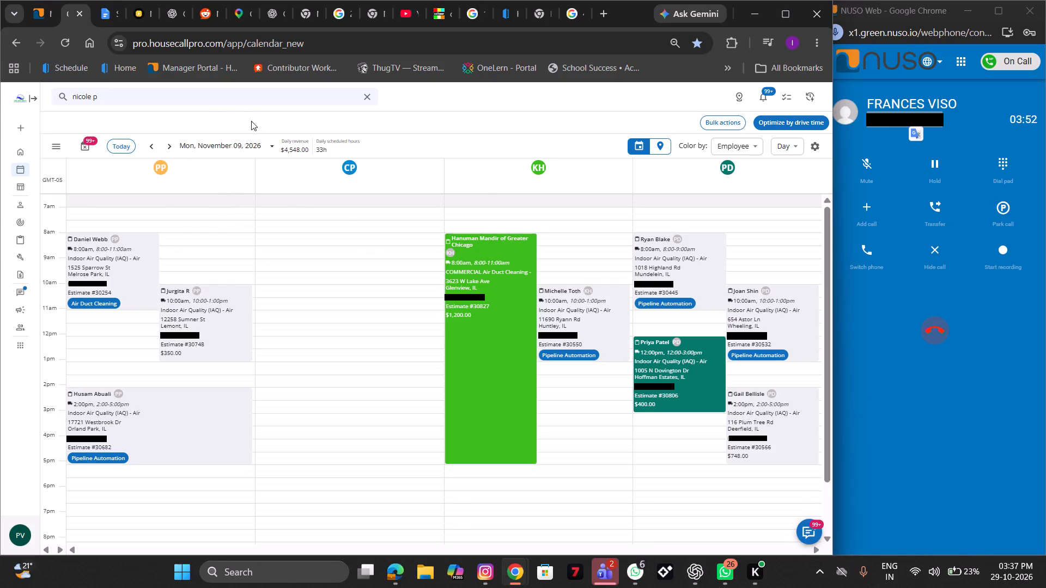
click(153, 151)
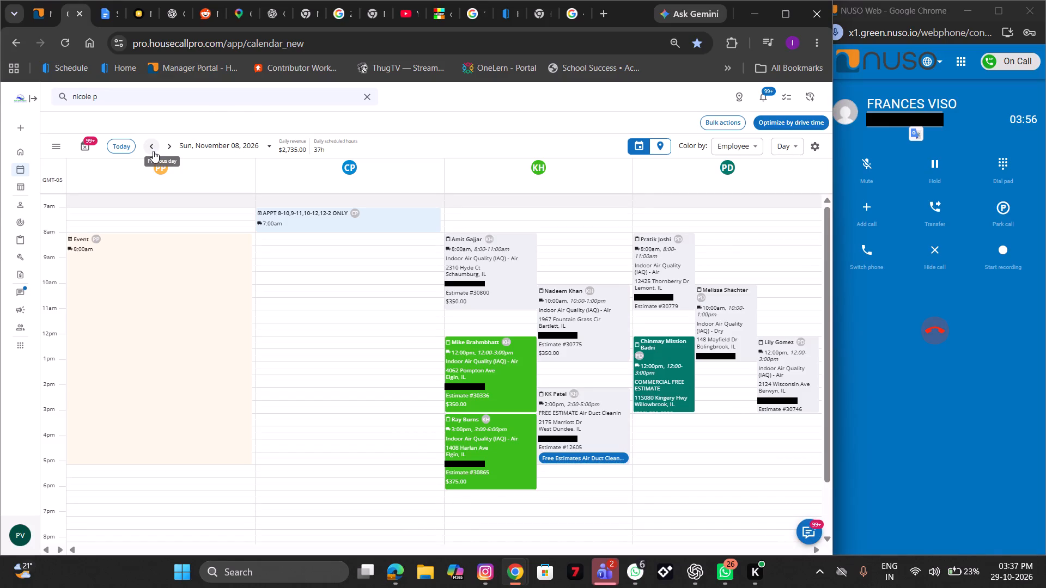
click(153, 151)
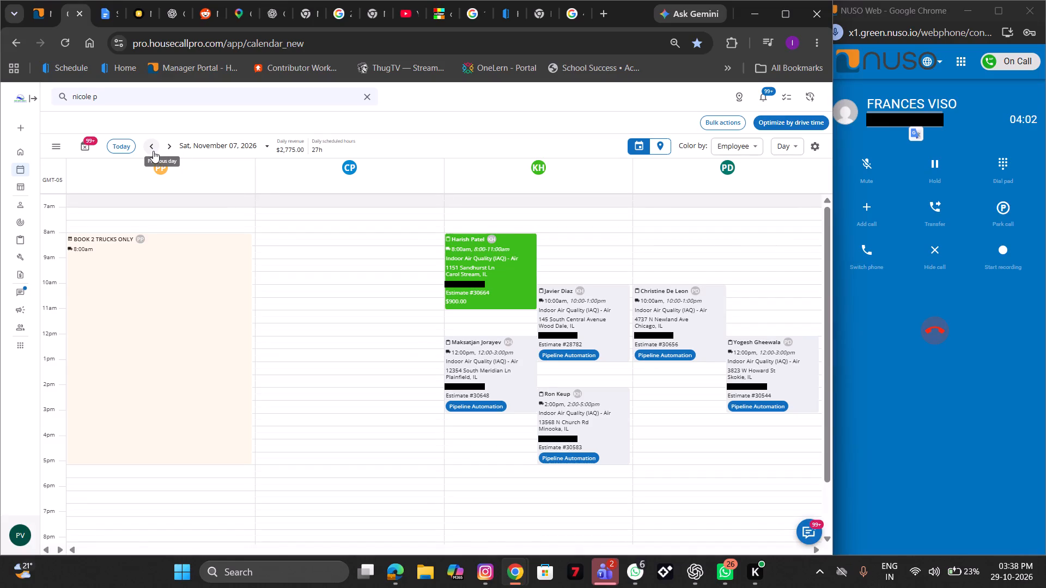
click(153, 151)
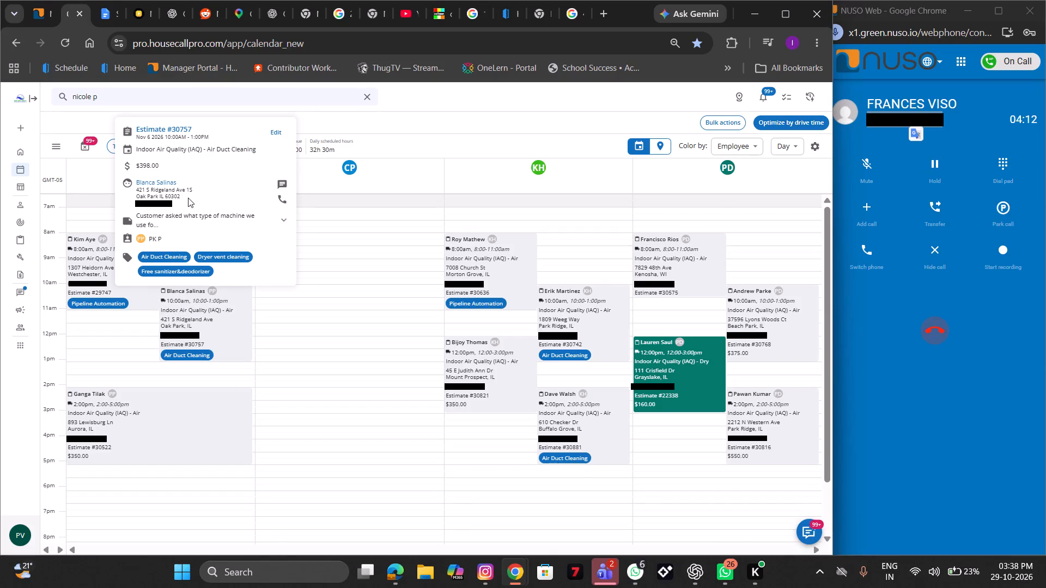
drag(188, 198, 138, 191)
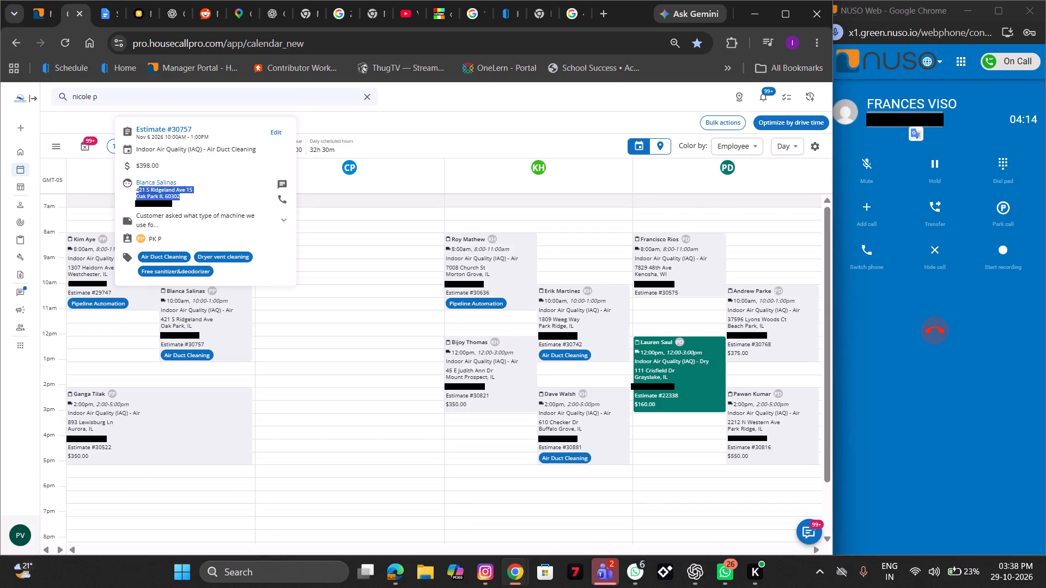
drag(138, 191, 137, 192)
key(ctrl+c)
click(244, 19)
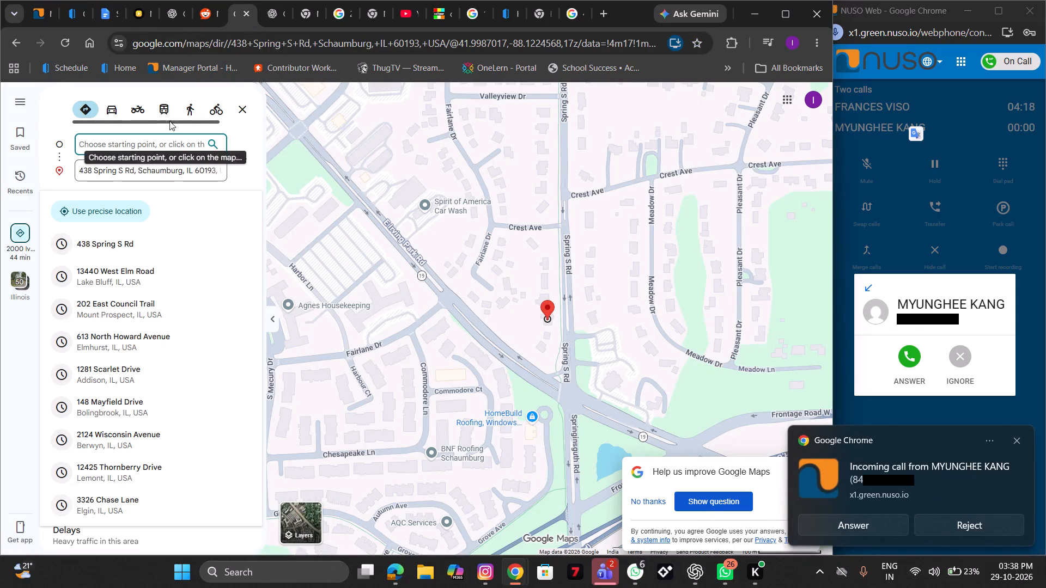
key(ctrl+v)
key(Return)
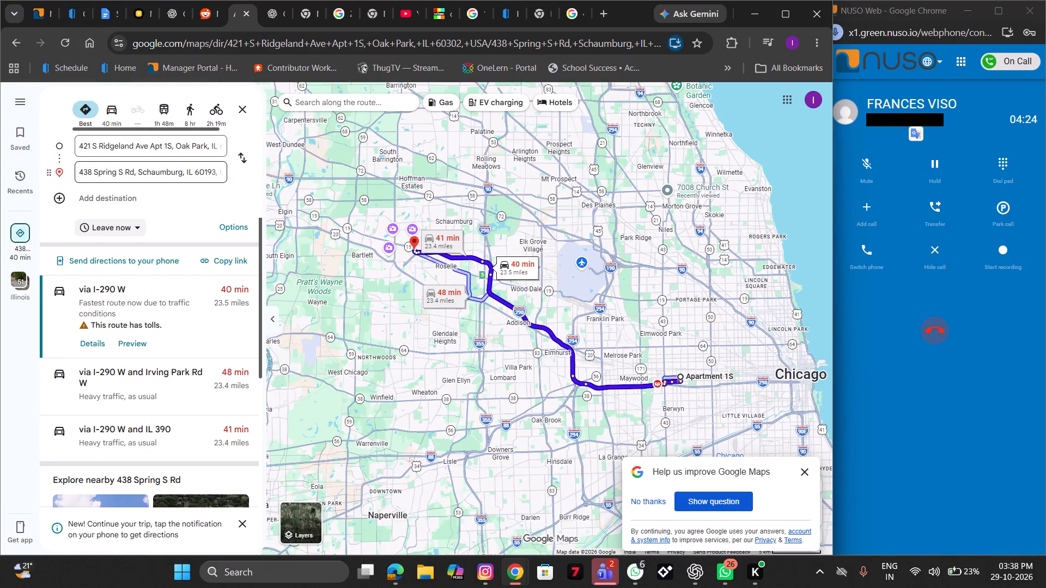
click(81, 19)
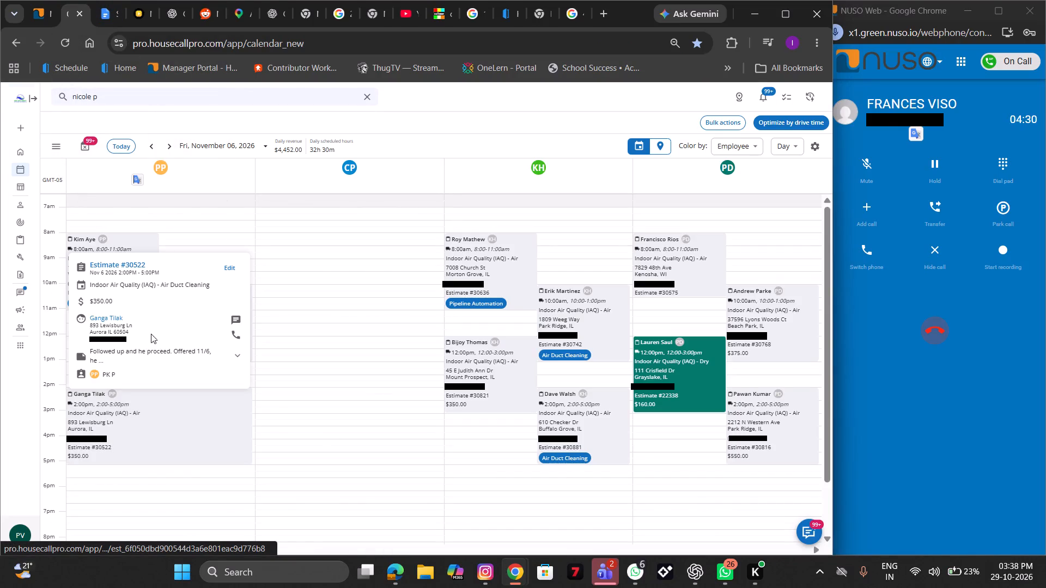
drag(136, 332, 89, 326)
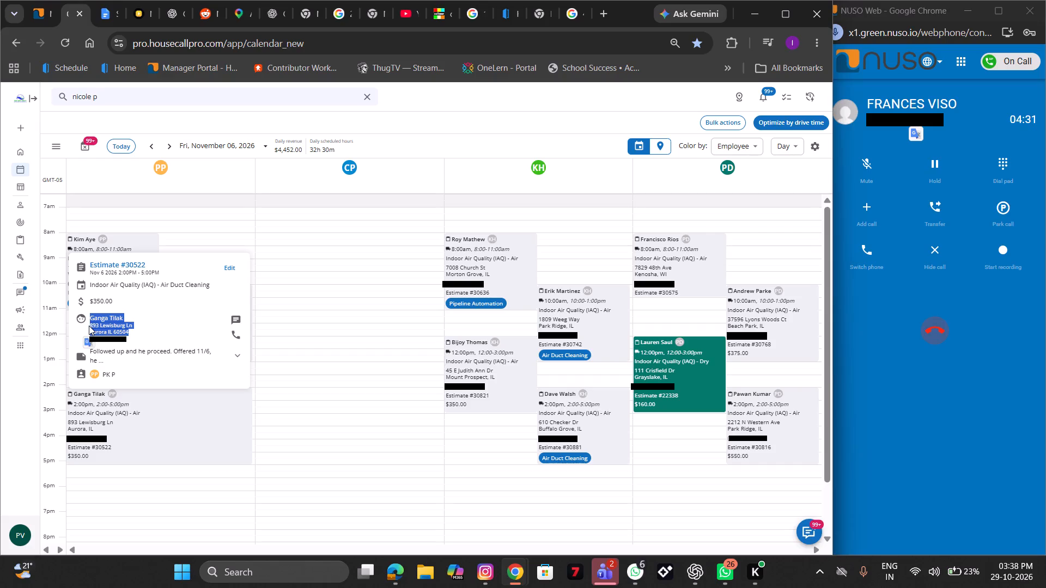
click(90, 327)
drag(90, 327, 120, 332)
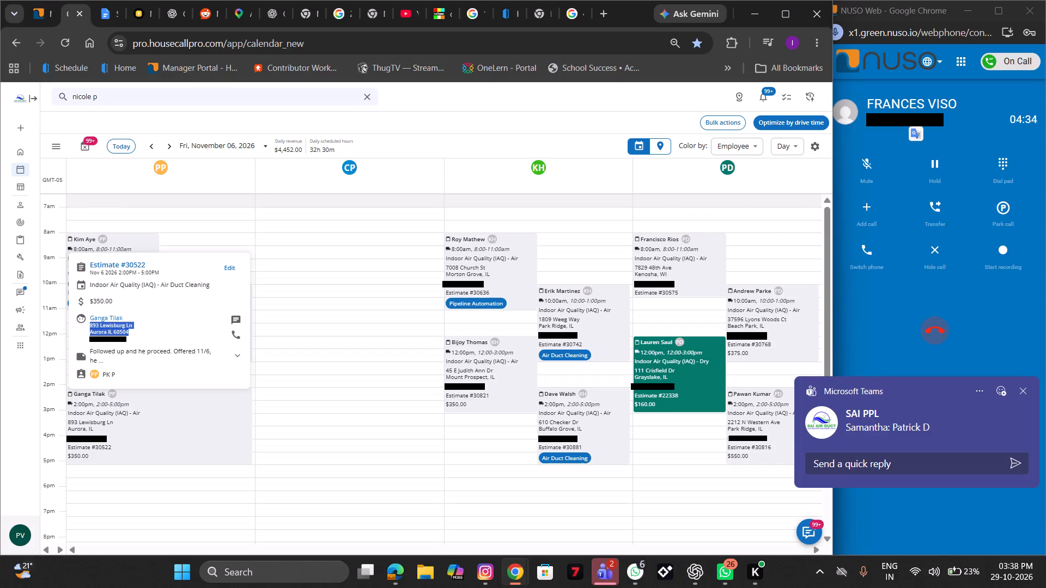
drag(120, 332, 121, 333)
key(ctrl+c)
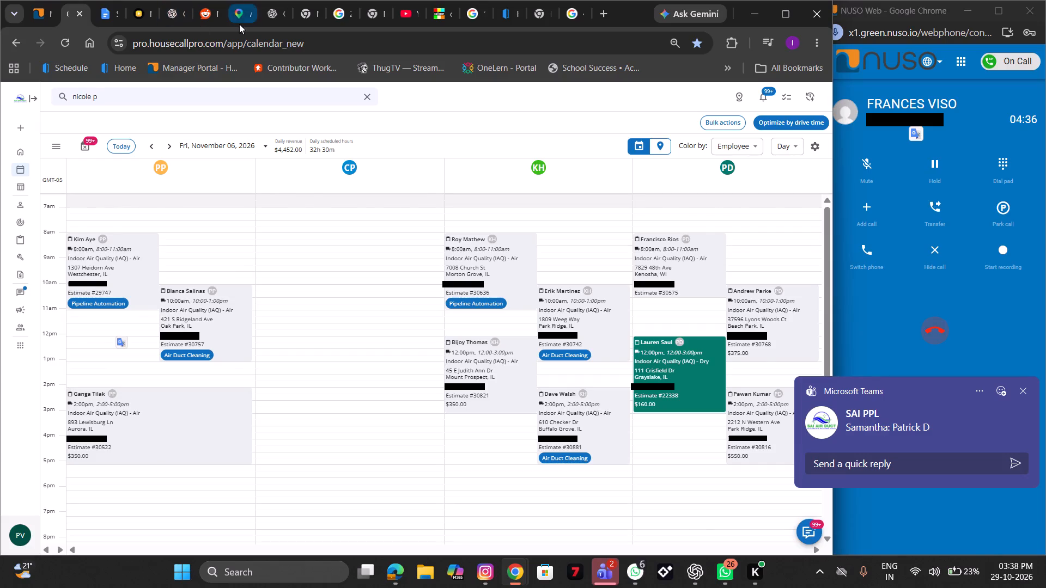
click(240, 24)
click(156, 200)
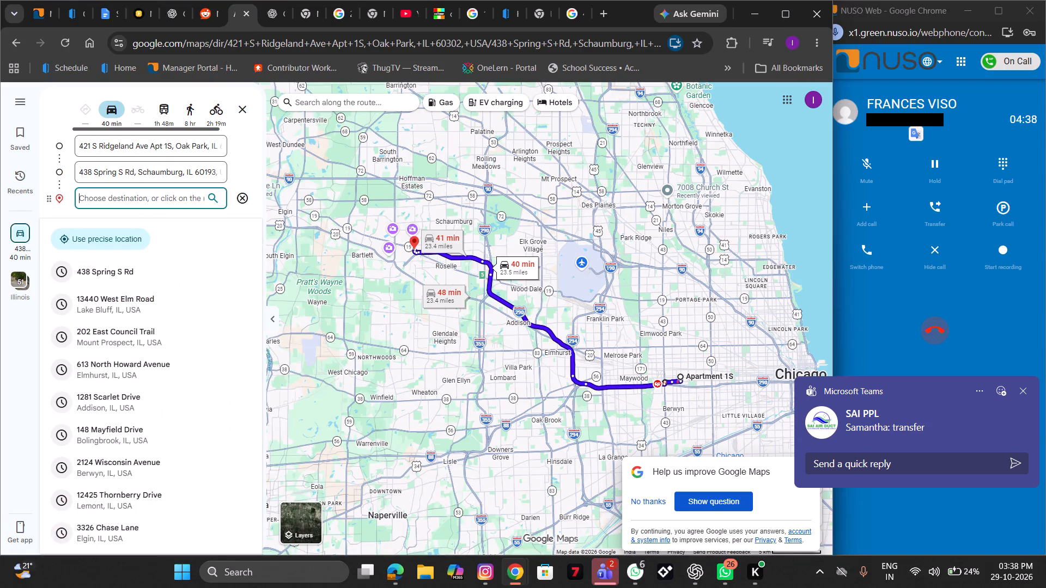
key(ctrl+v)
key(Return)
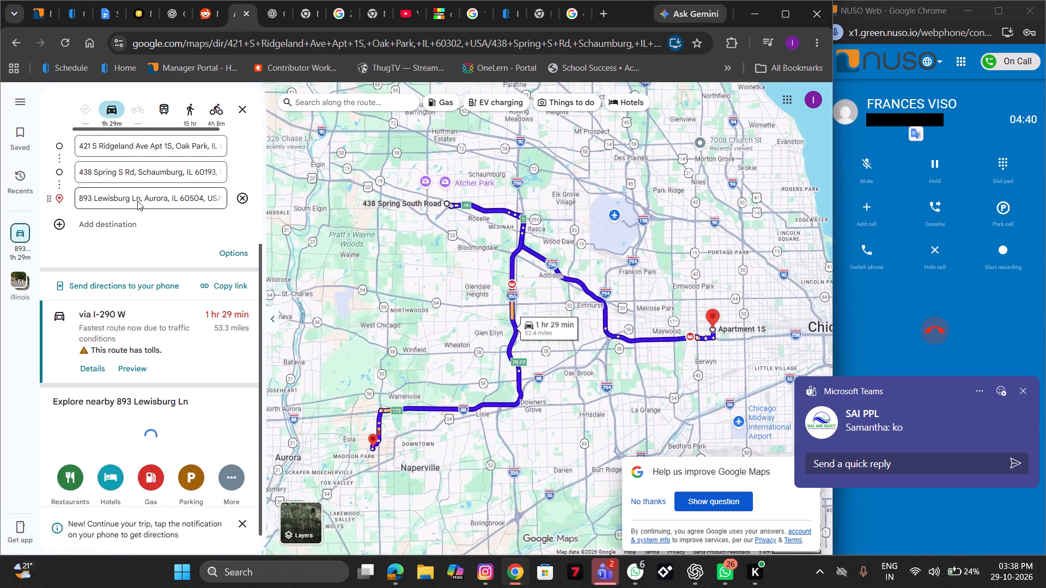
click(240, 195)
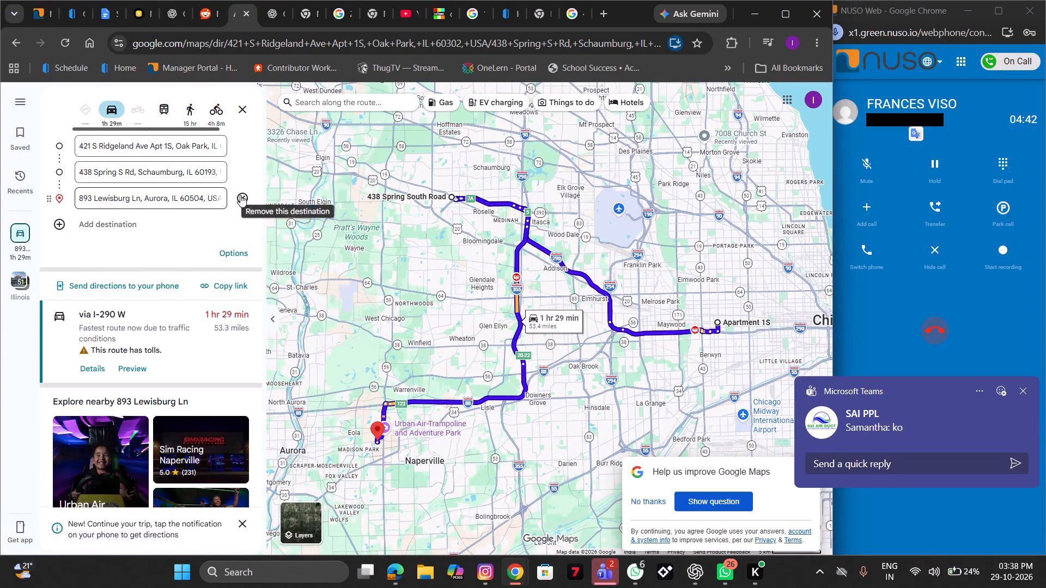
click(64, 22)
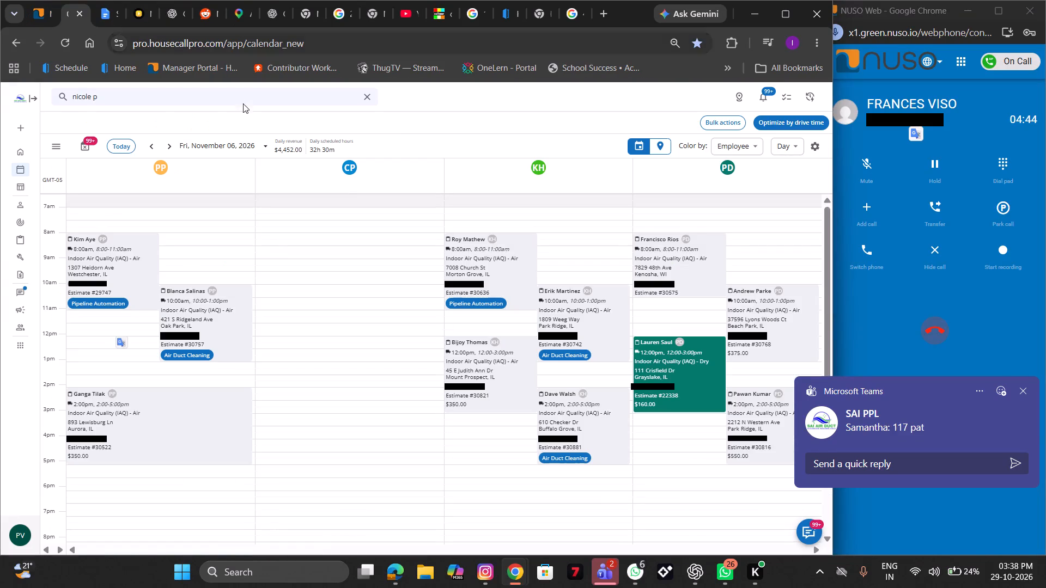
click(150, 144)
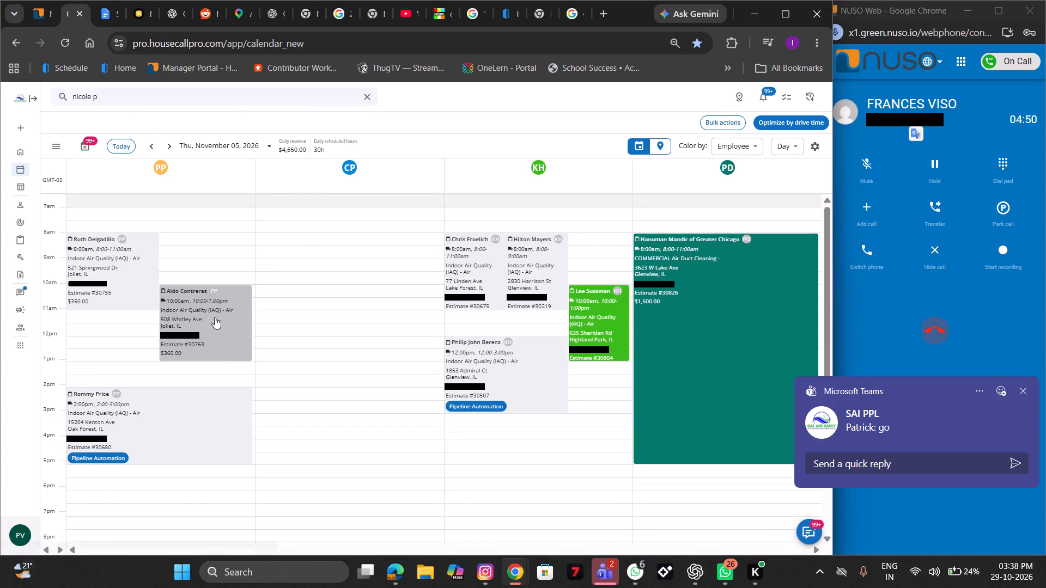
drag(179, 228, 137, 225)
key(ctrl+c)
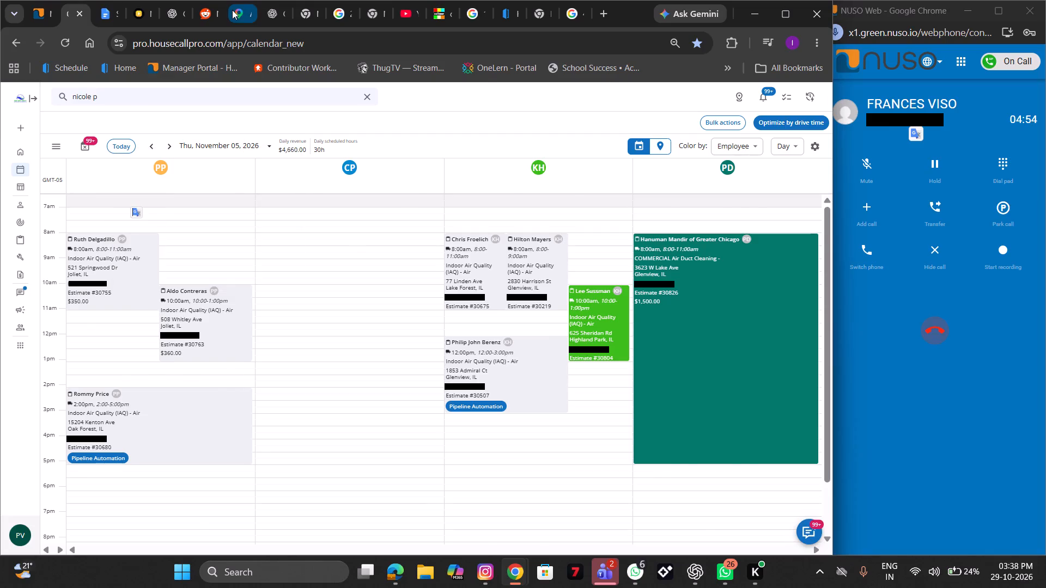
click(232, 10)
click(177, 148)
key(ctrl+v)
key(Return)
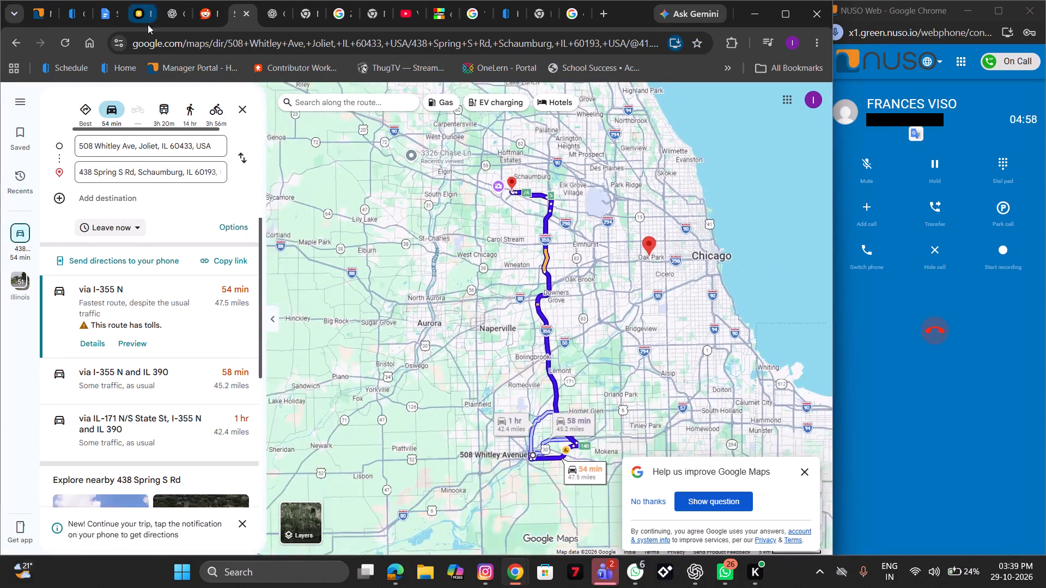
Check the technicians' bookings in the Housecall Pro schedule for November 4 and 3, and move ahead to November 10, 2026.
click(80, 19)
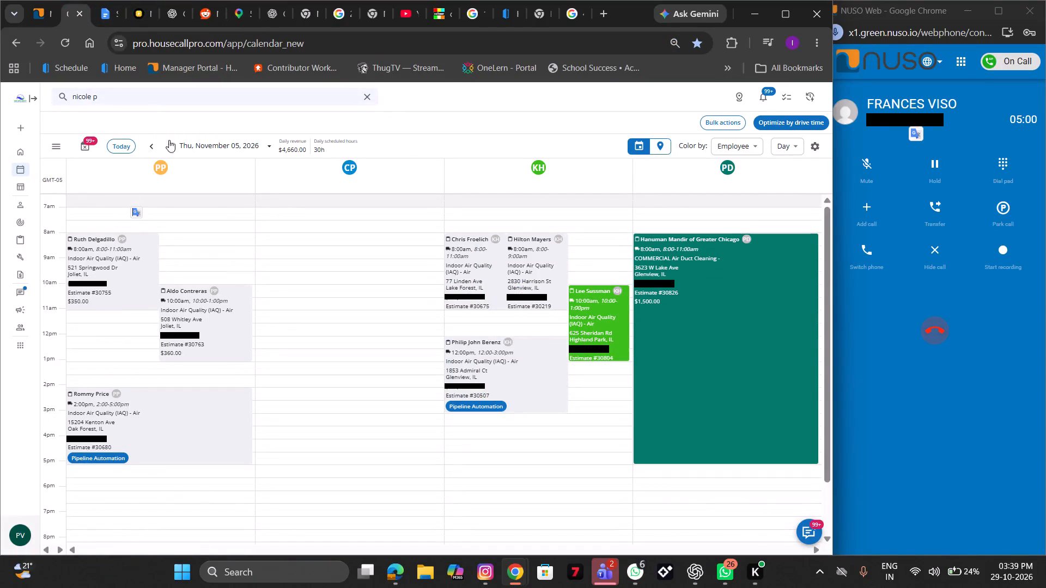
click(154, 149)
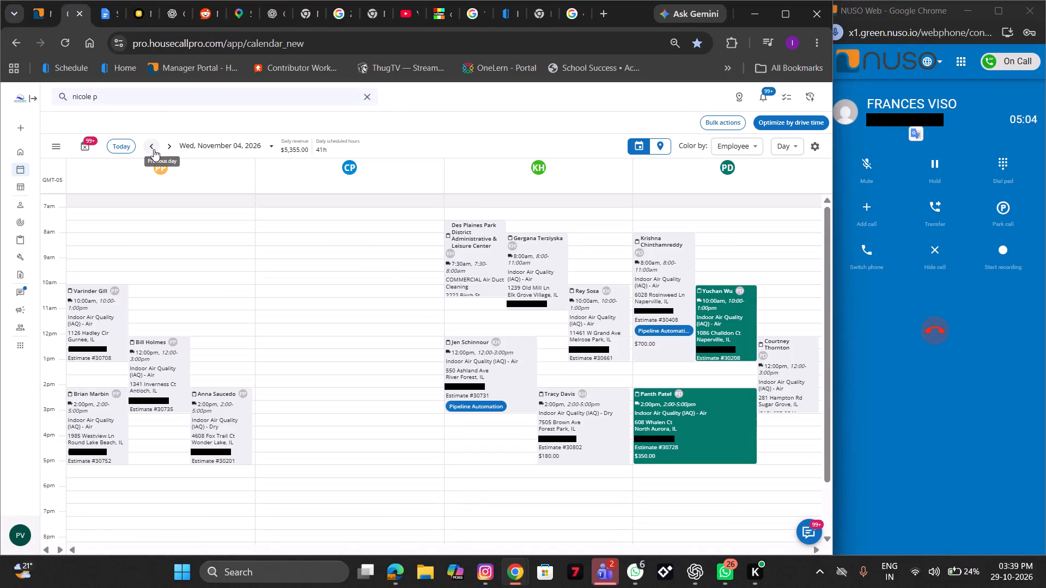
click(154, 149)
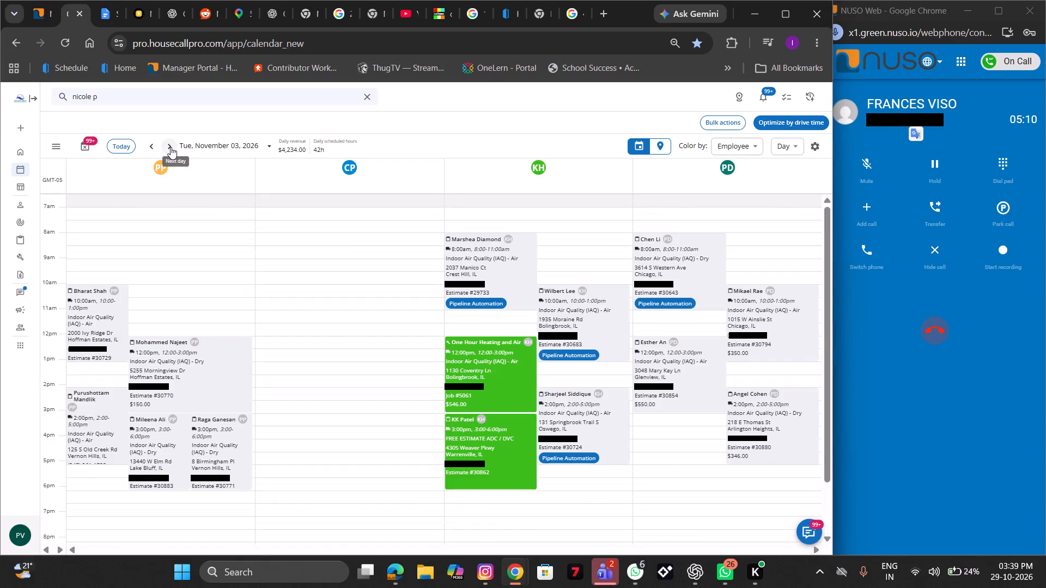
triple_click(171, 147)
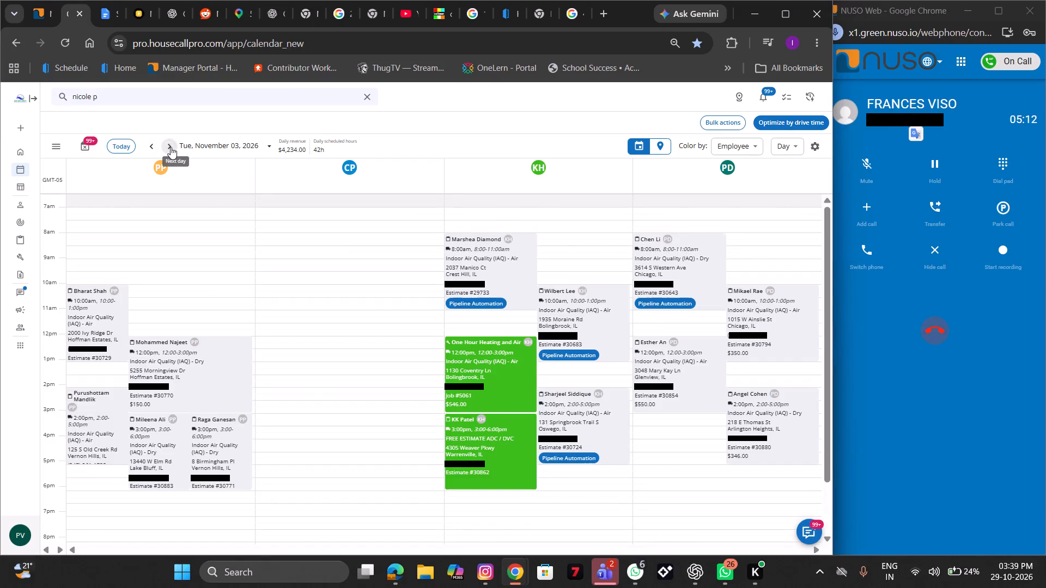
triple_click(171, 147)
triple_click(171, 147)
click(171, 147)
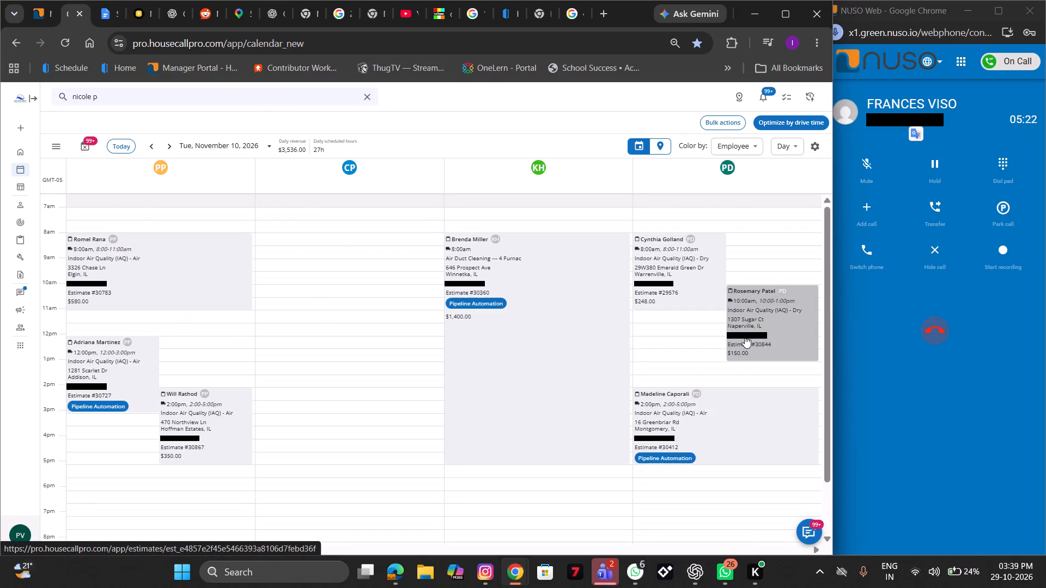
drag(621, 335, 591, 333)
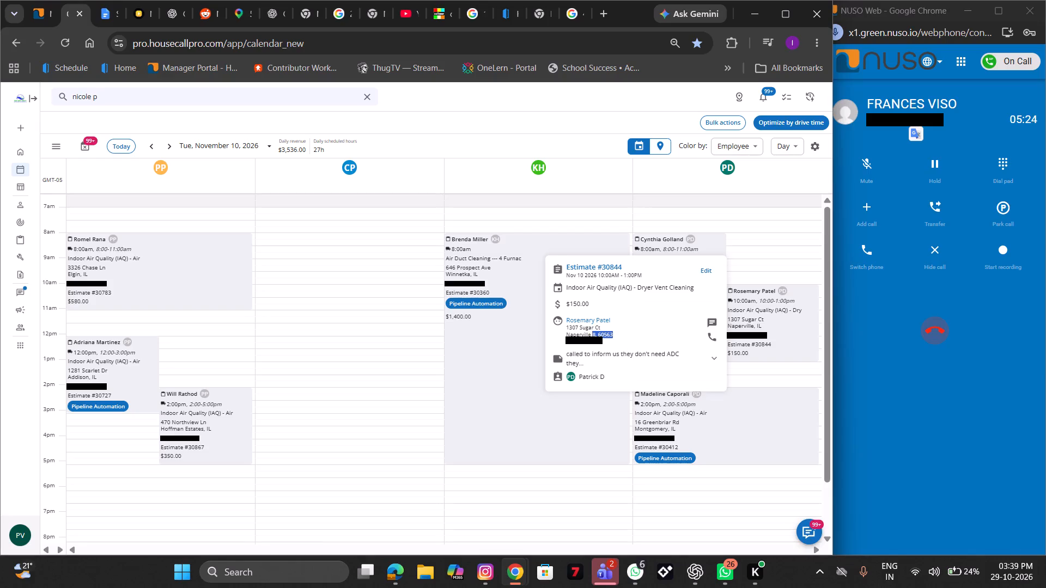
drag(591, 333, 568, 329)
drag(568, 329, 567, 329)
key(ctrl+c)
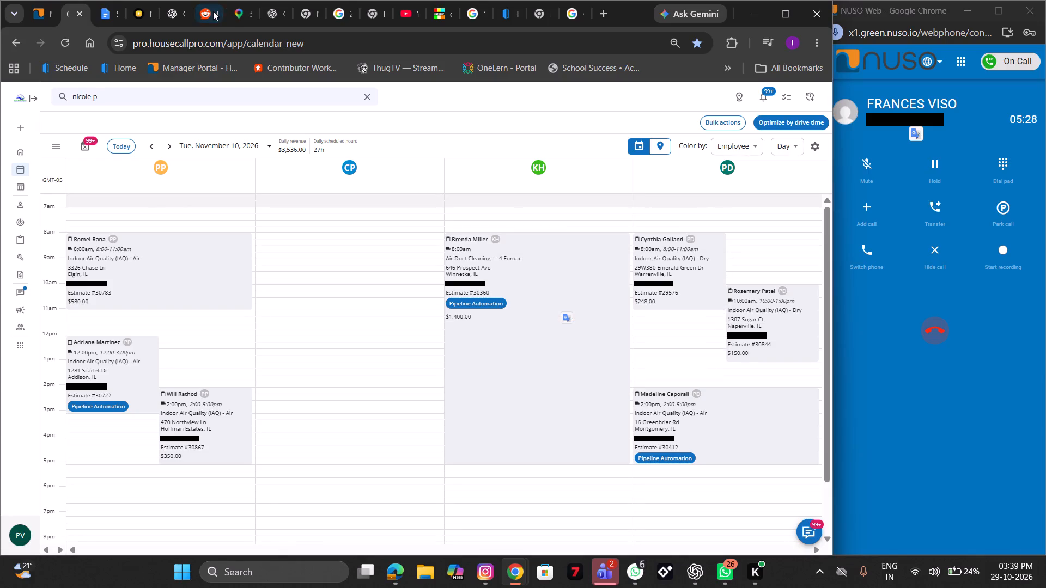
click(236, 22)
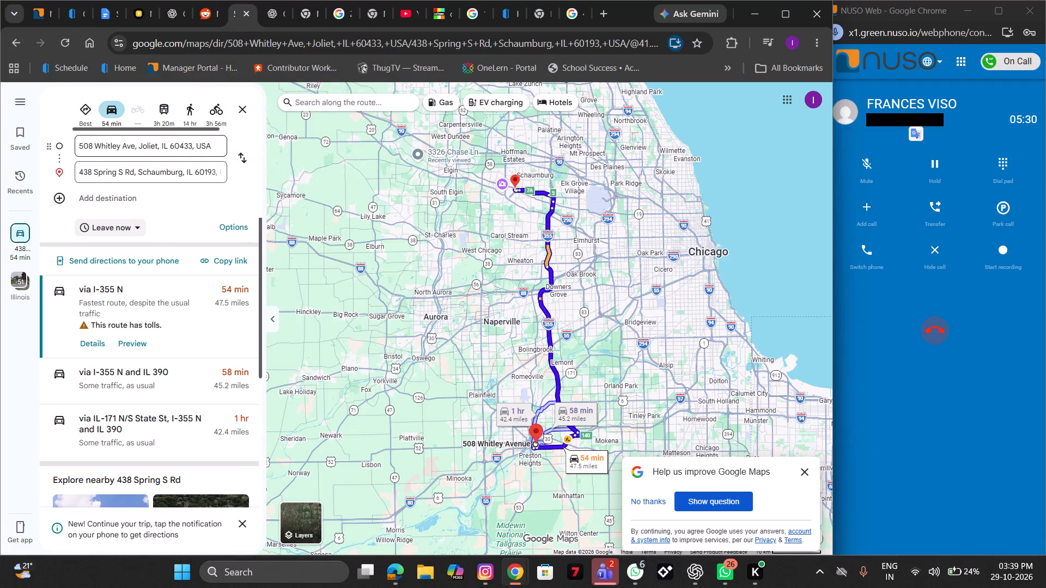
click(177, 149)
key(ctrl+v)
key(Return)
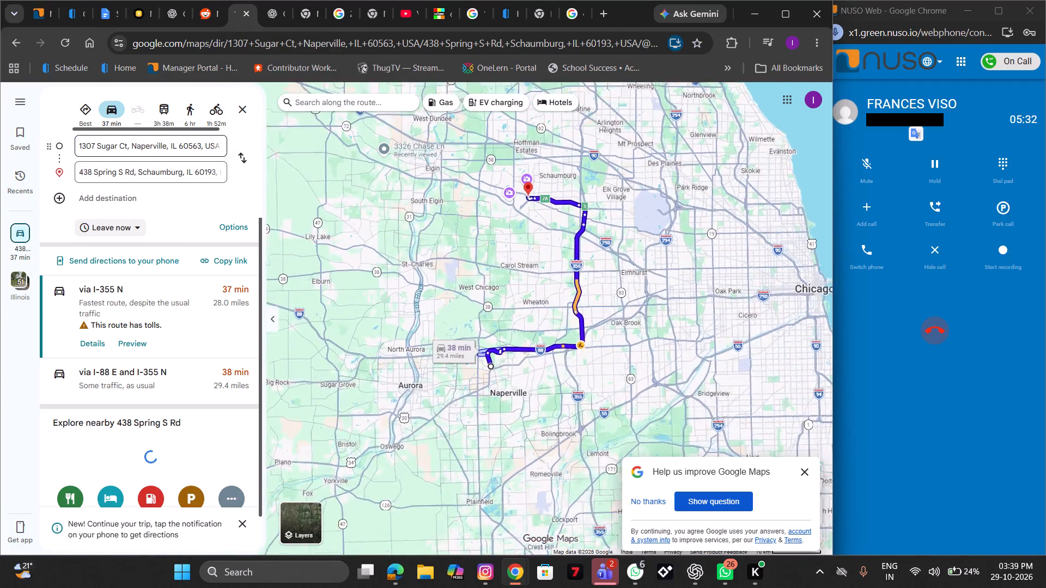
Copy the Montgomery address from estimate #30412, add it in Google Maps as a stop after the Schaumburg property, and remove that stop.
click(82, 23)
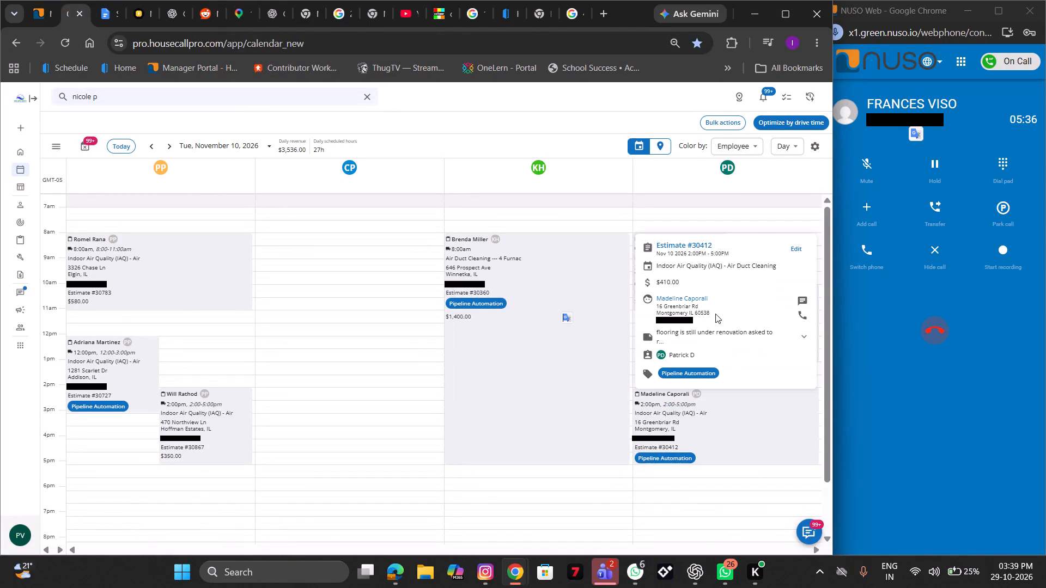
drag(715, 313, 657, 307)
key(ctrl+c)
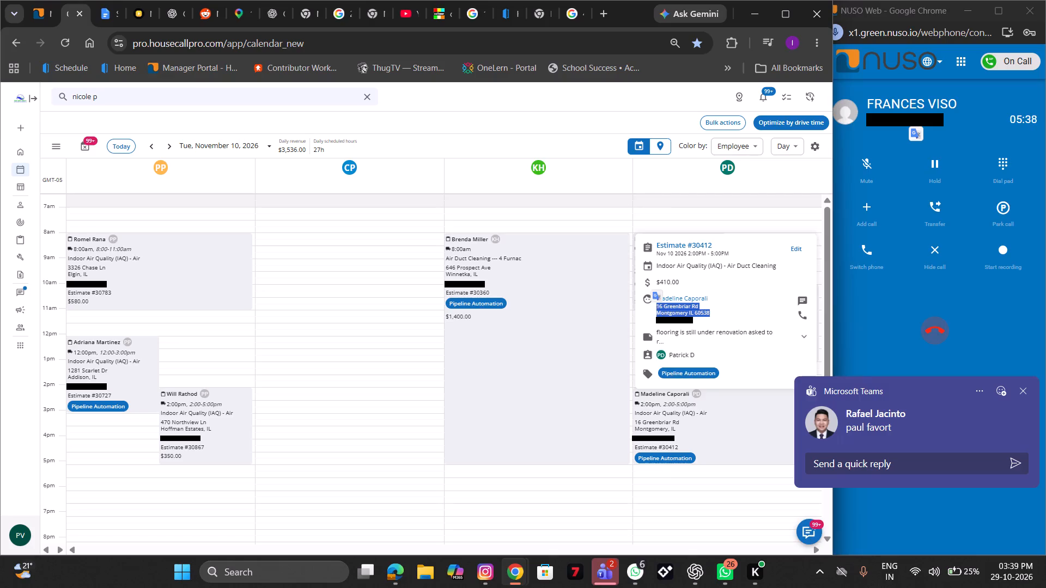
click(234, 5)
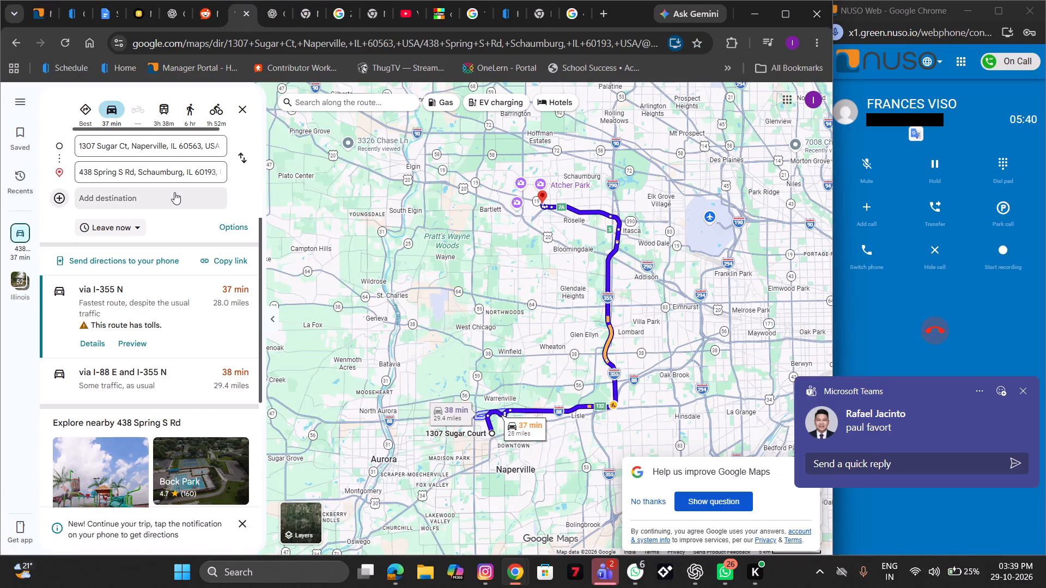
click(174, 192)
key(ctrl+v)
key(Return)
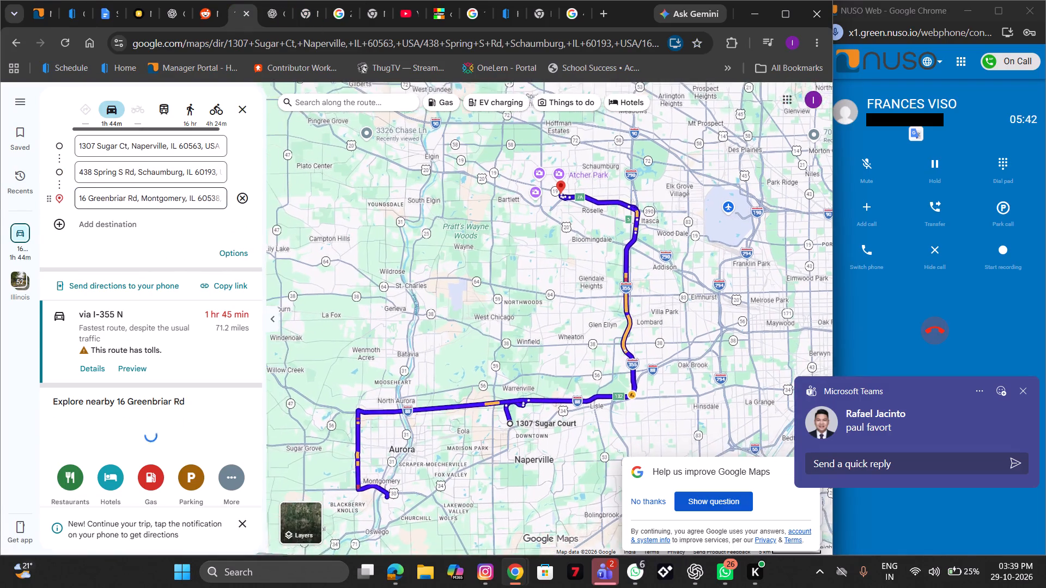
click(242, 200)
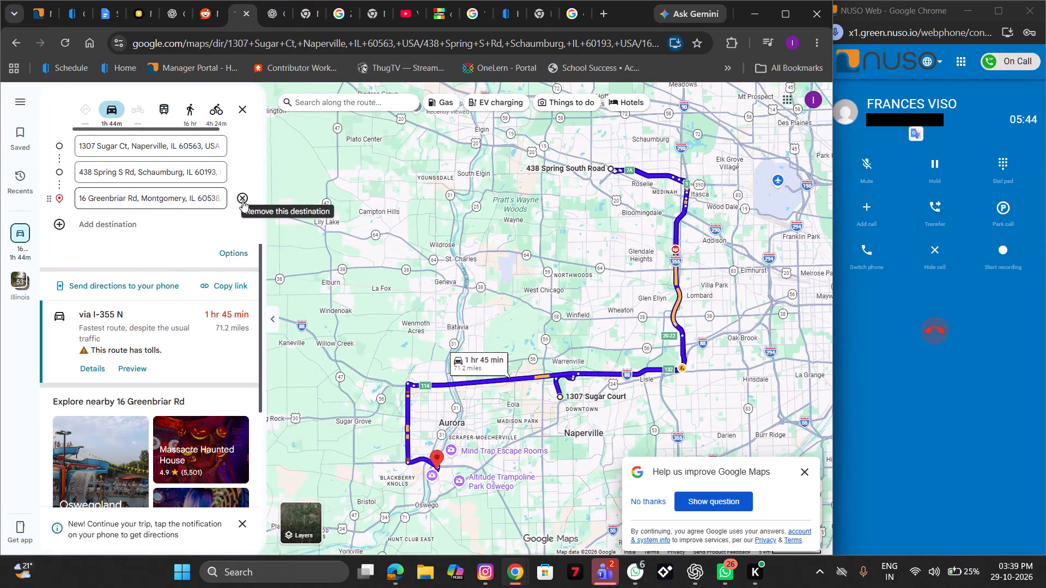
click(71, 20)
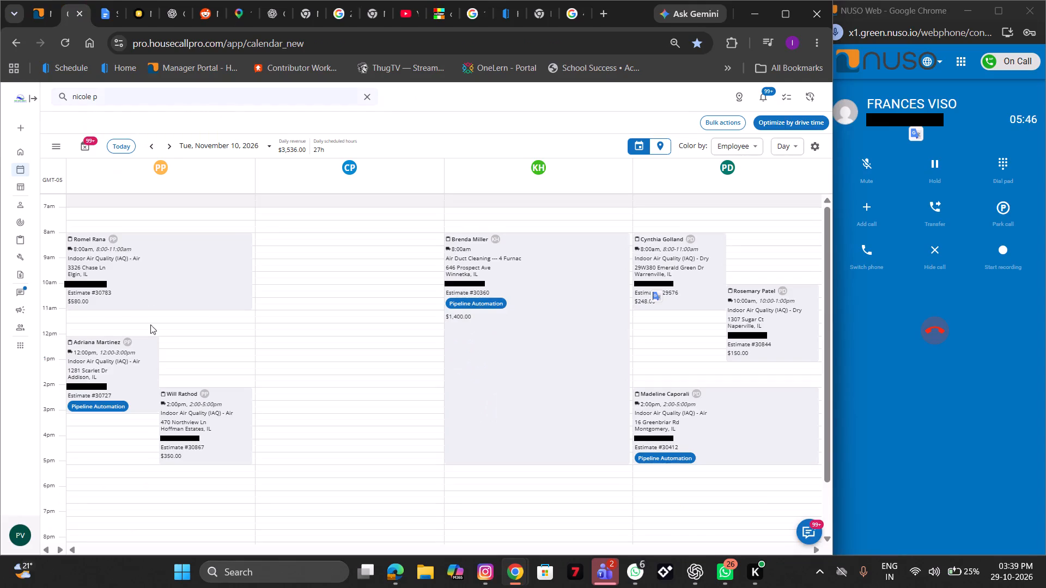
drag(137, 178, 88, 172)
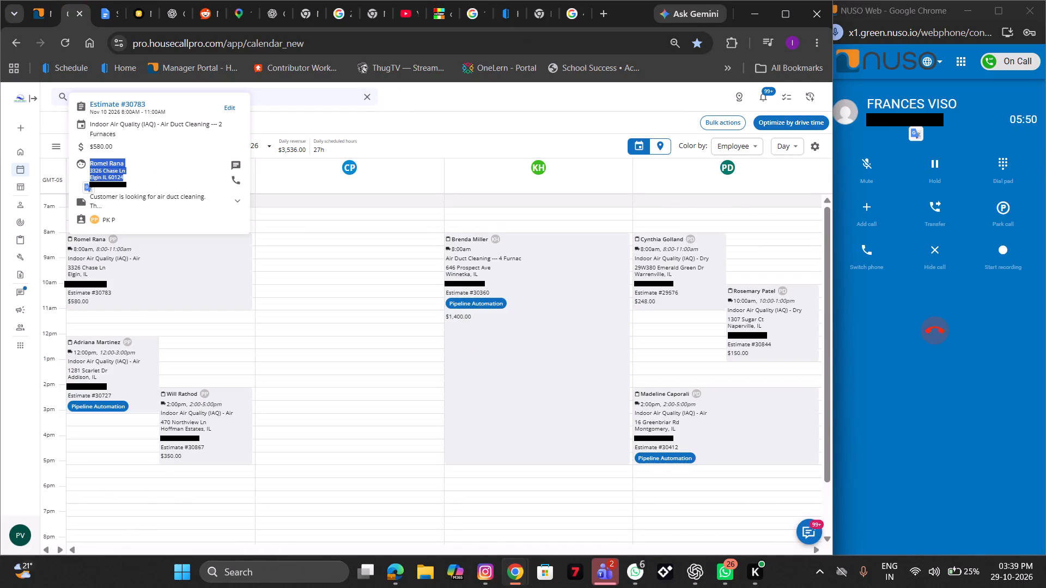
click(90, 171)
drag(90, 171, 129, 176)
key(ctrl+c)
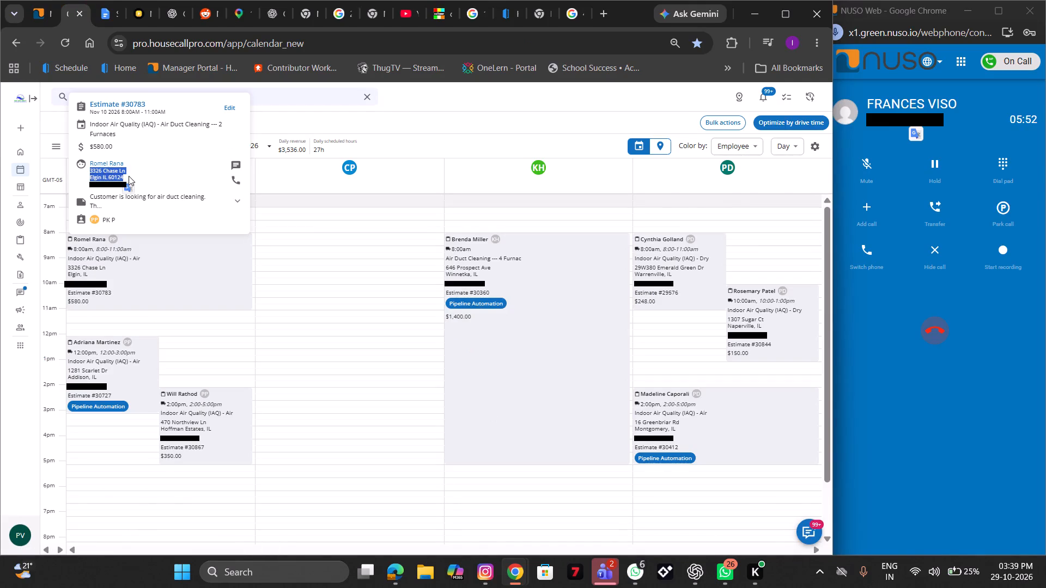
click(229, 22)
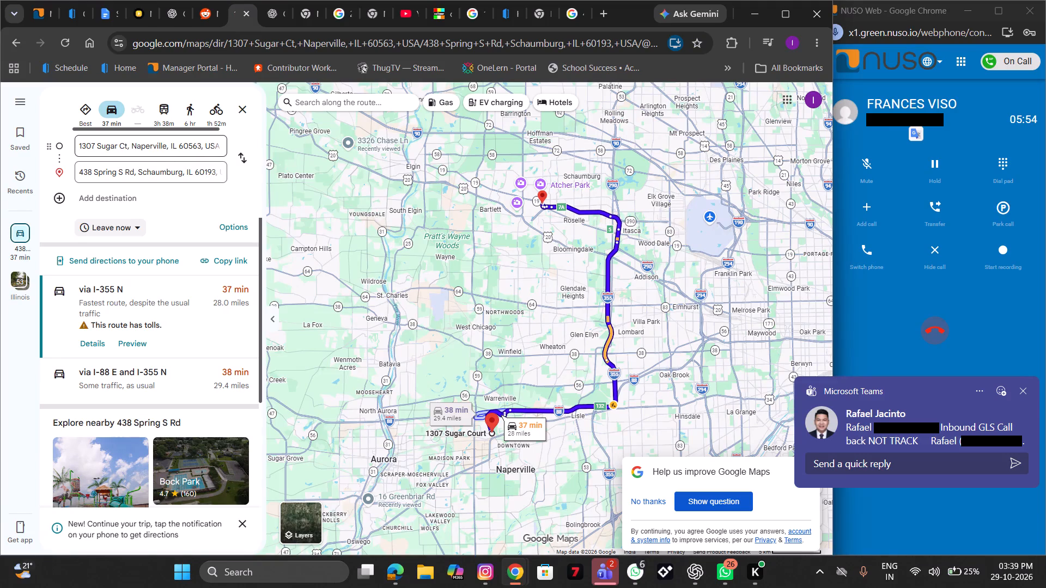
click(168, 149)
key(ctrl+v)
key(Return)
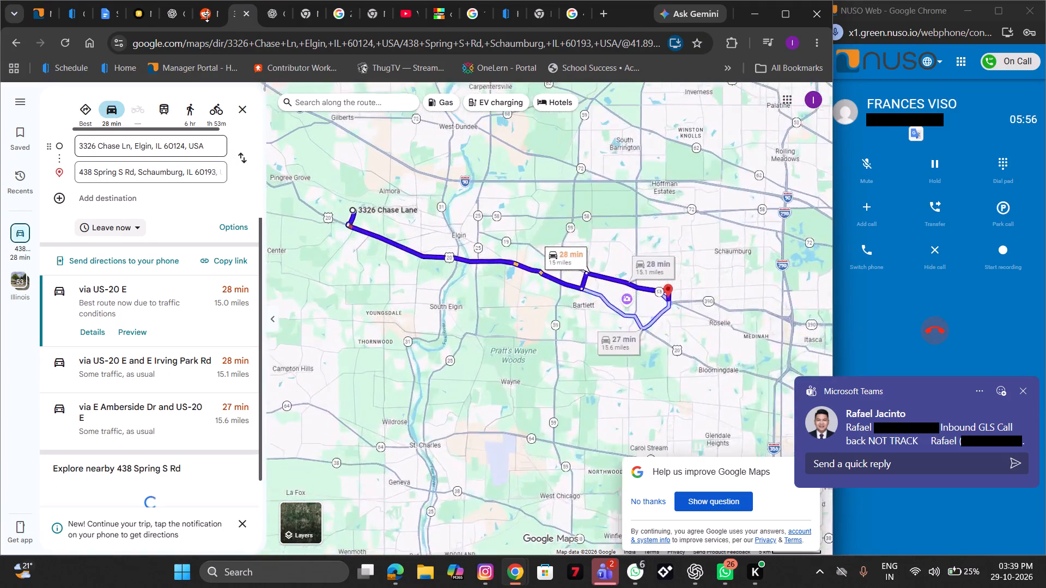
click(69, 23)
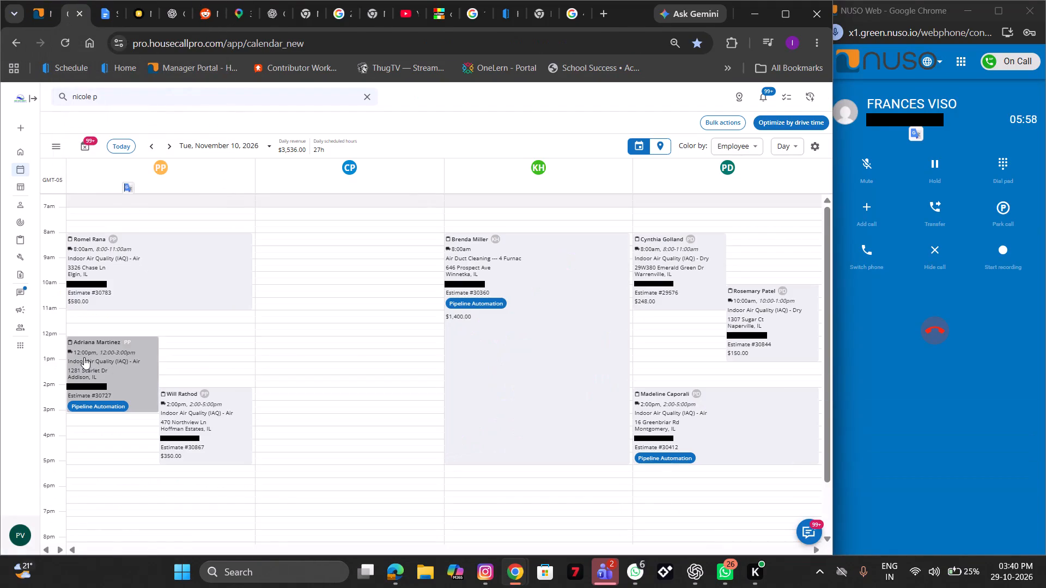
drag(89, 261, 44, 256)
key(ctrl+c)
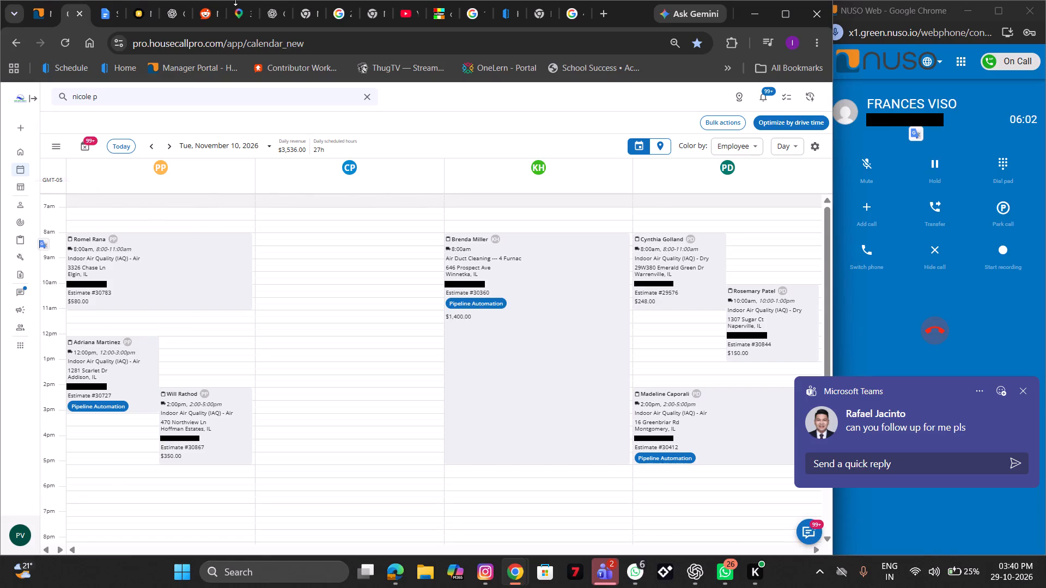
click(254, 15)
click(137, 200)
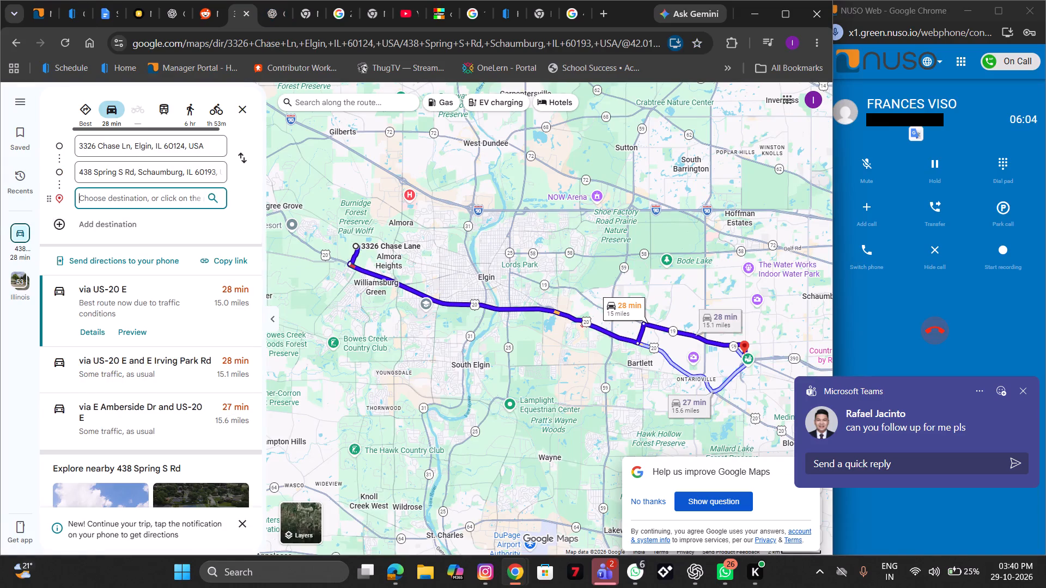
key(ctrl+v)
key(Return)
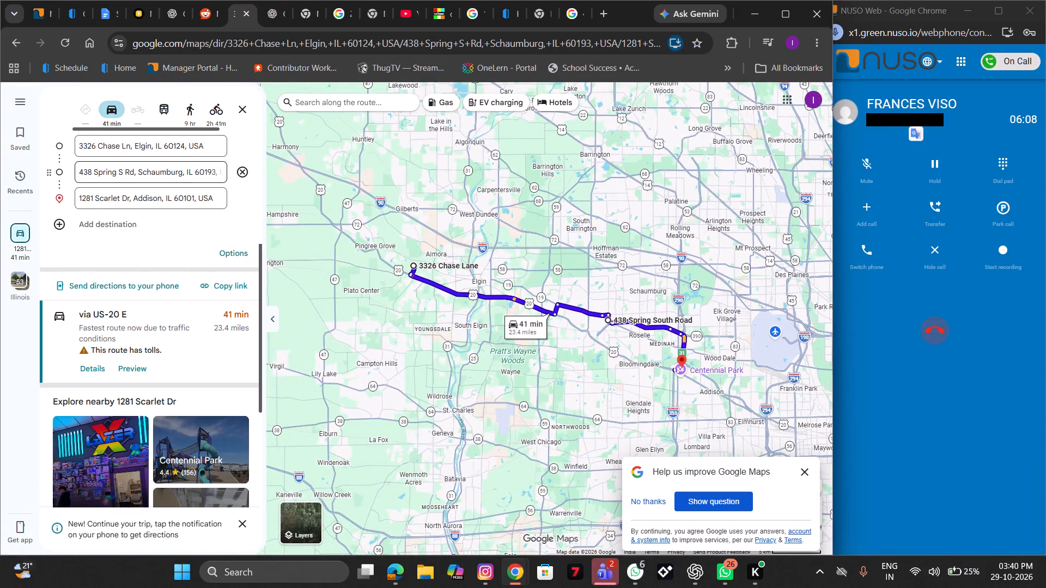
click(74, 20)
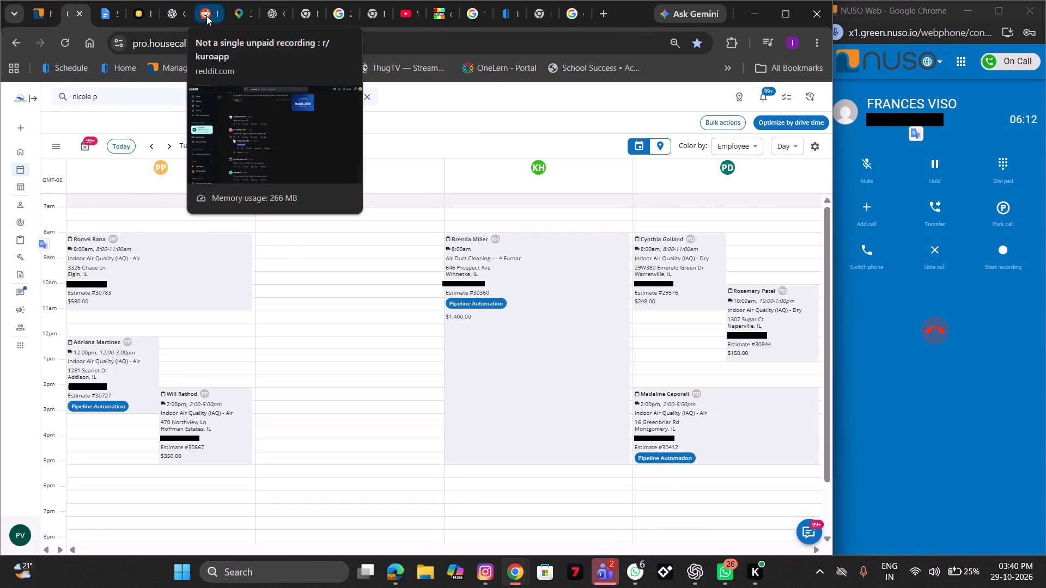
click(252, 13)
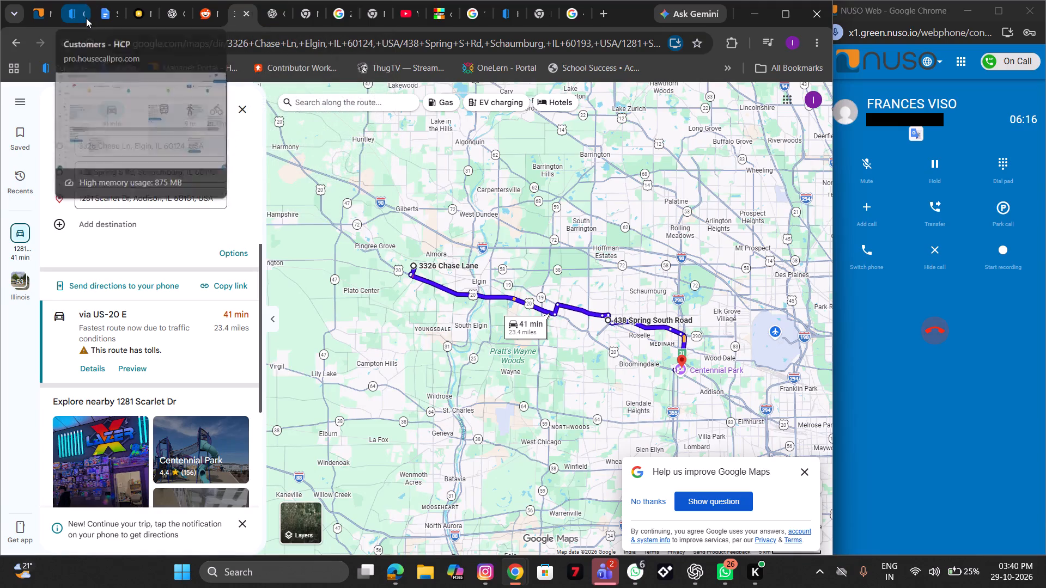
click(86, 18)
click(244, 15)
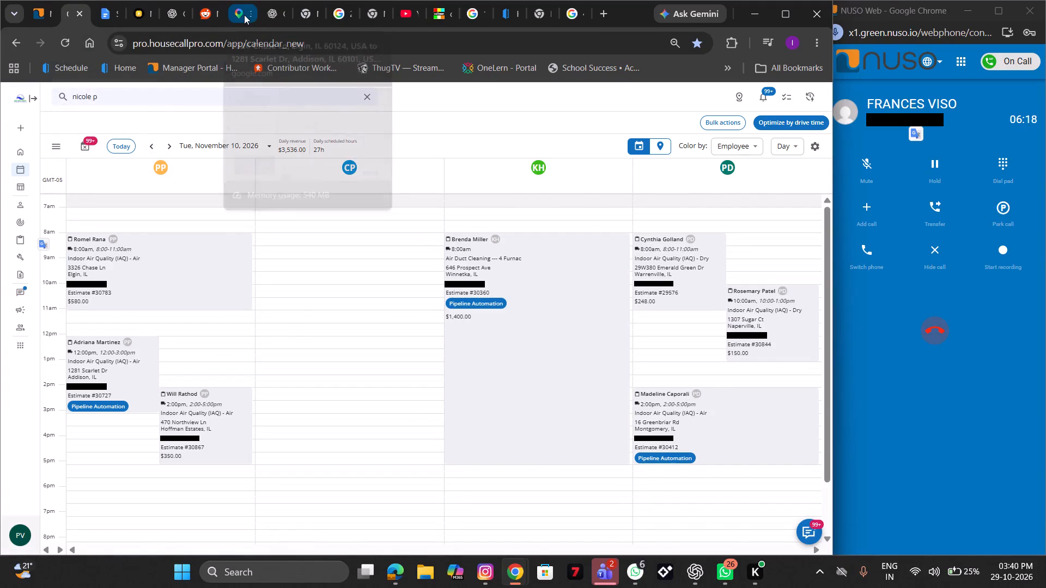
click(75, 15)
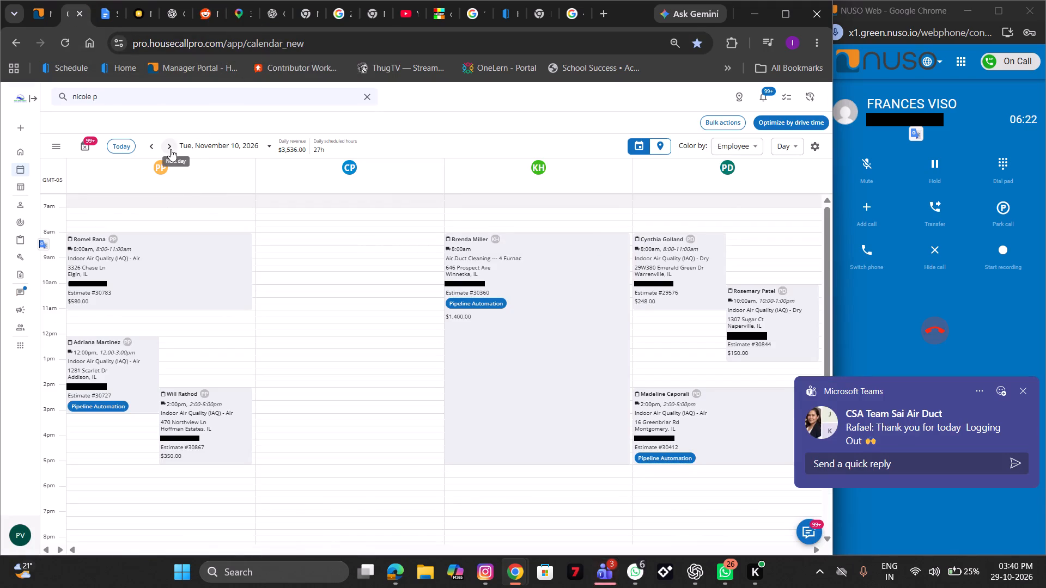
click(190, 147)
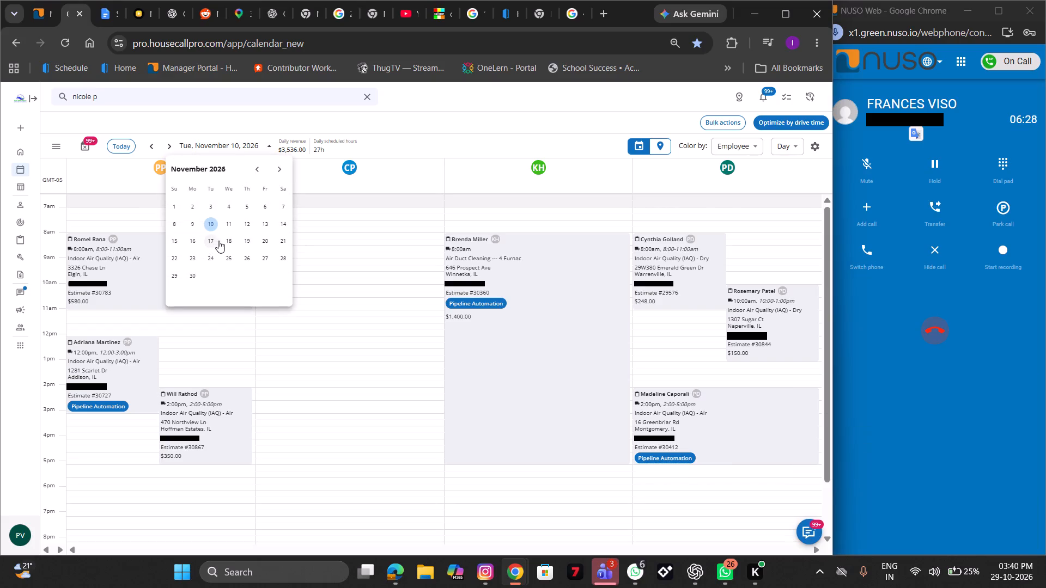
click(226, 242)
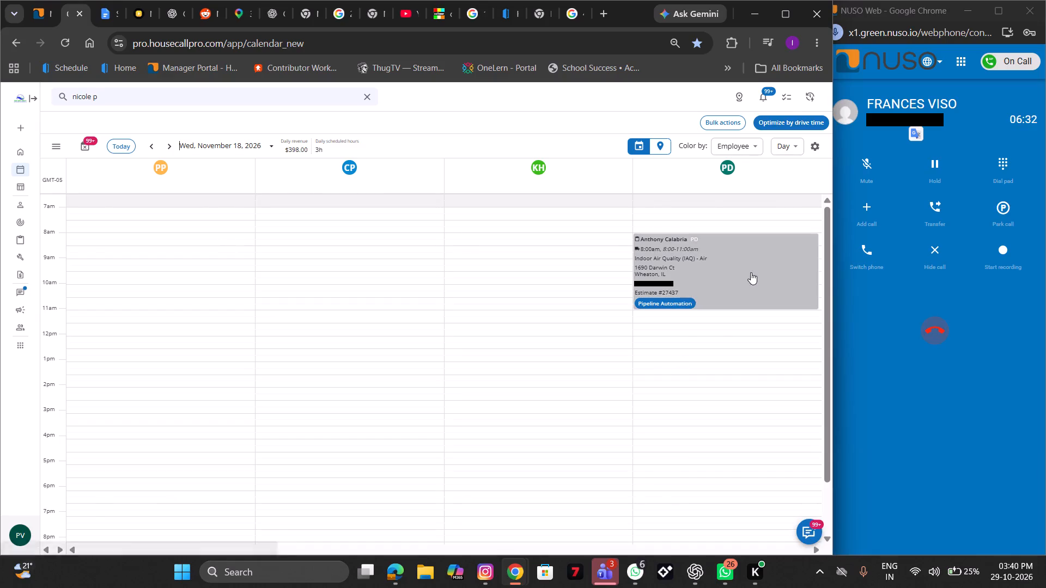
drag(714, 387, 655, 387)
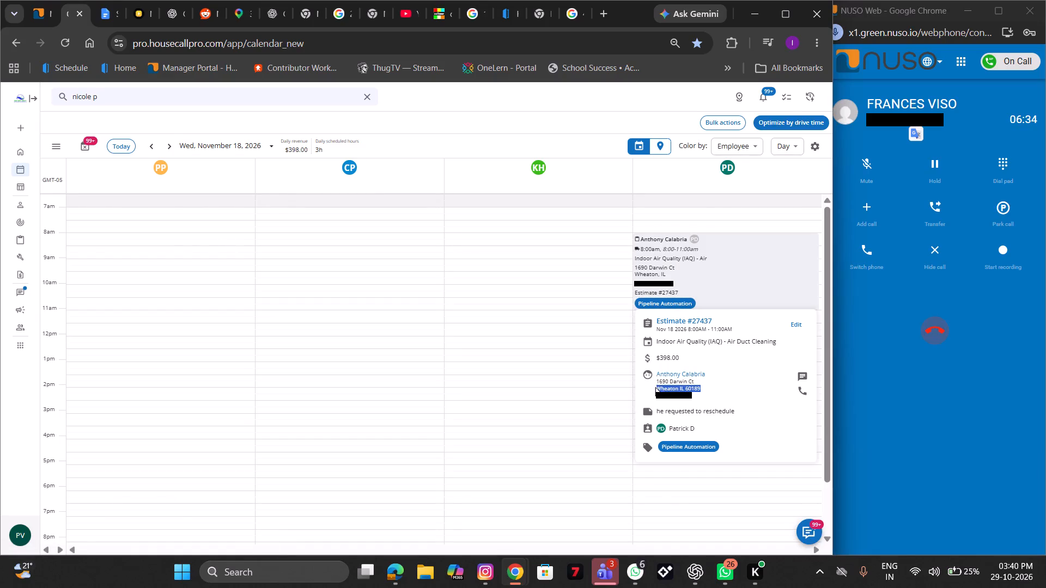
drag(655, 387, 658, 384)
key(ctrl+c)
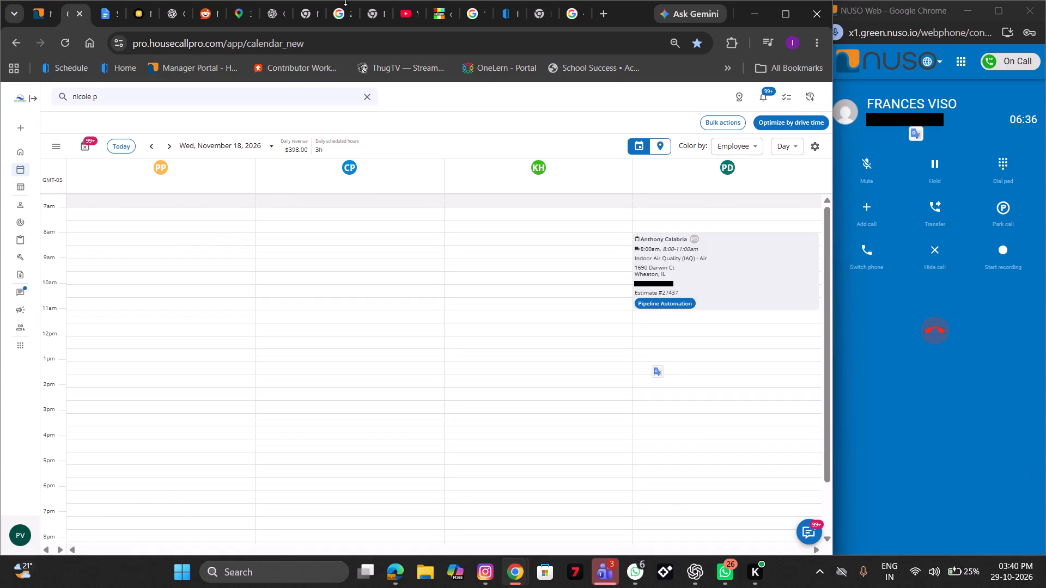
In Google Maps, remove the Elgin starting point and replace the Addison destination with the Wheaton address, routing from the Schaumburg property.
click(249, 24)
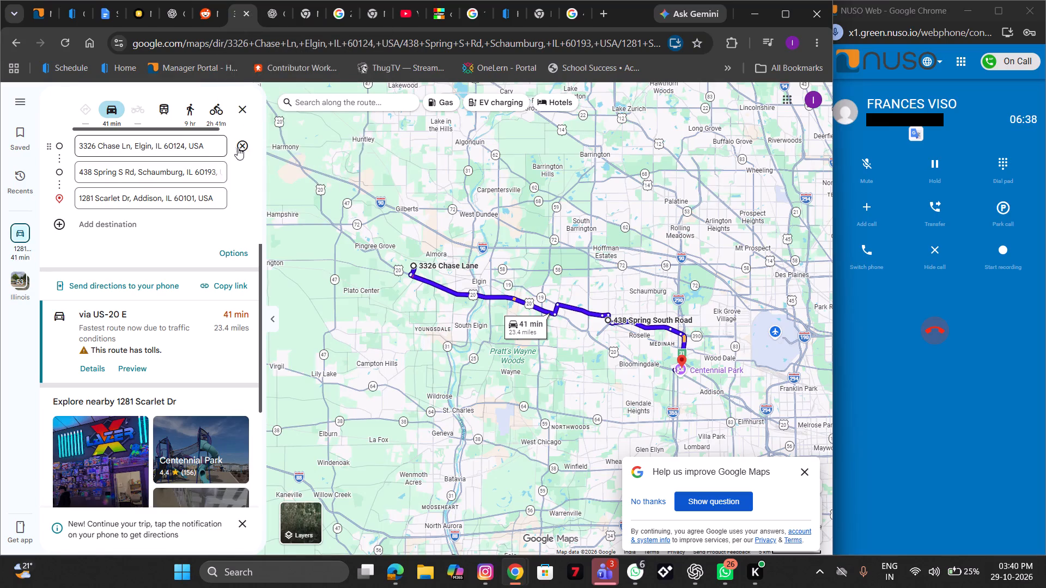
click(239, 147)
click(168, 170)
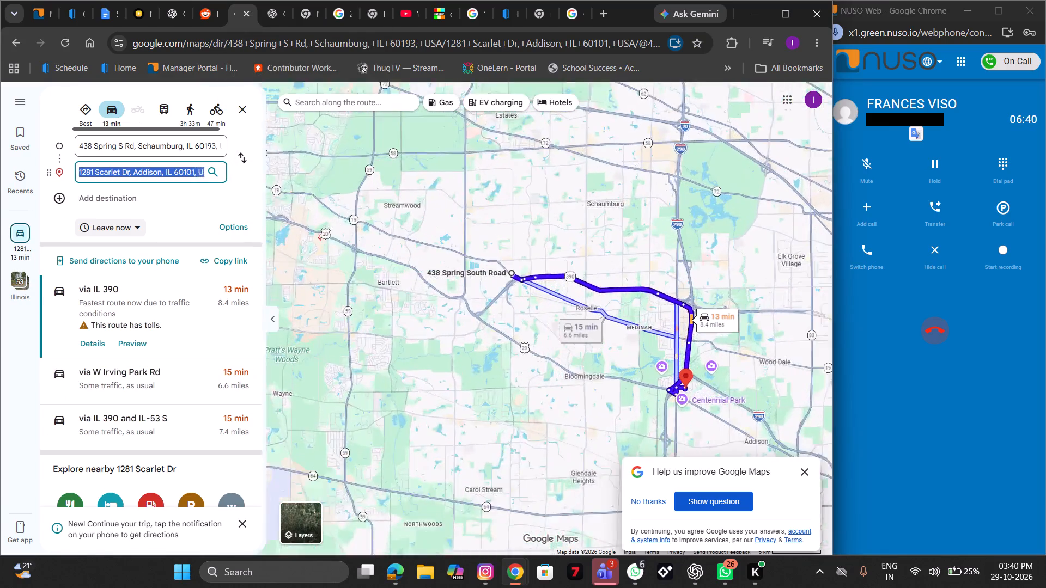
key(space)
key(ctrl+v)
key(Return)
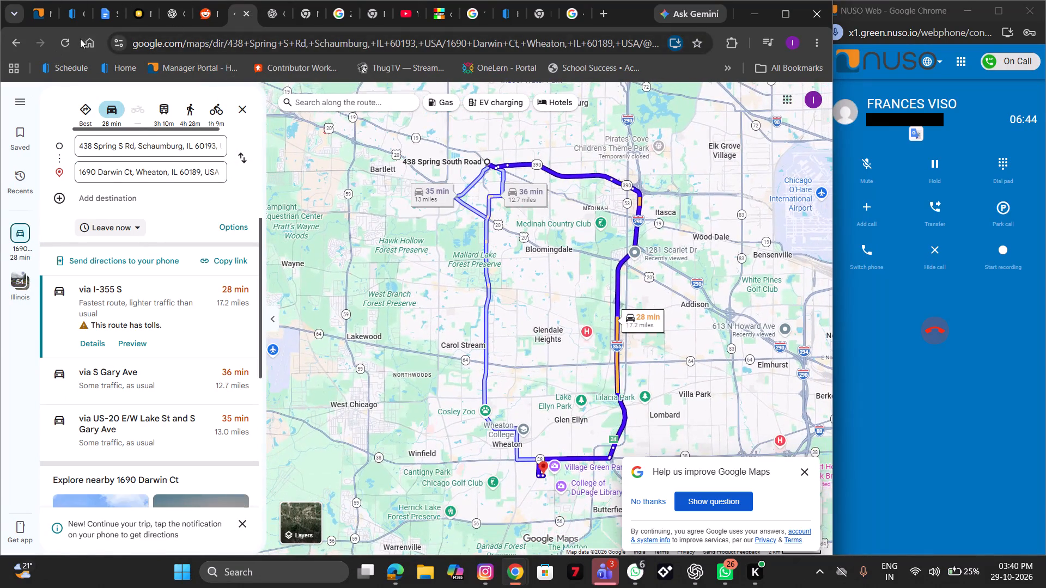
Return to Housecall Pro, start a new estimate and open the form for adding a new customer.
click(80, 19)
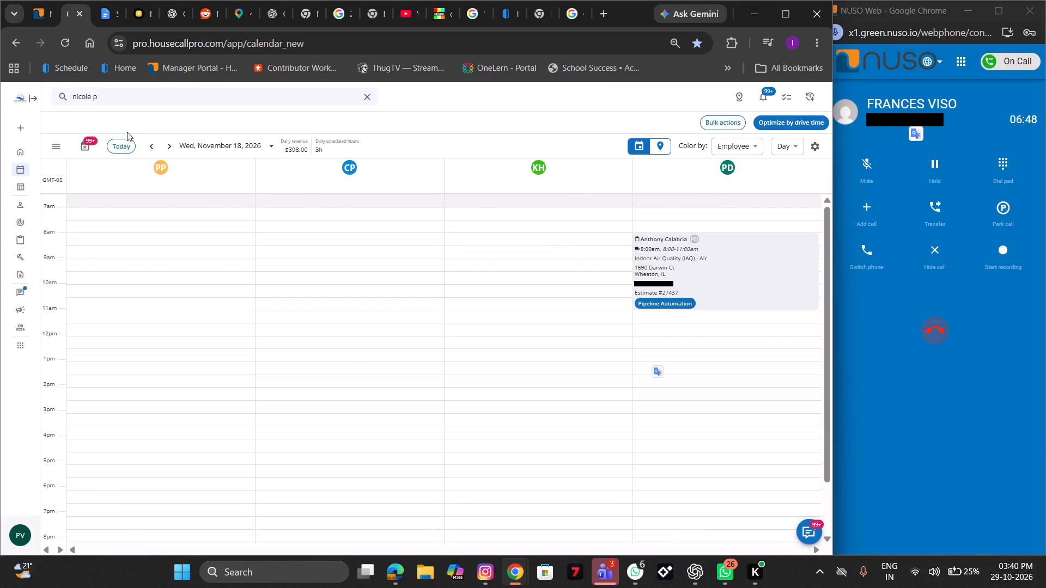
click(27, 132)
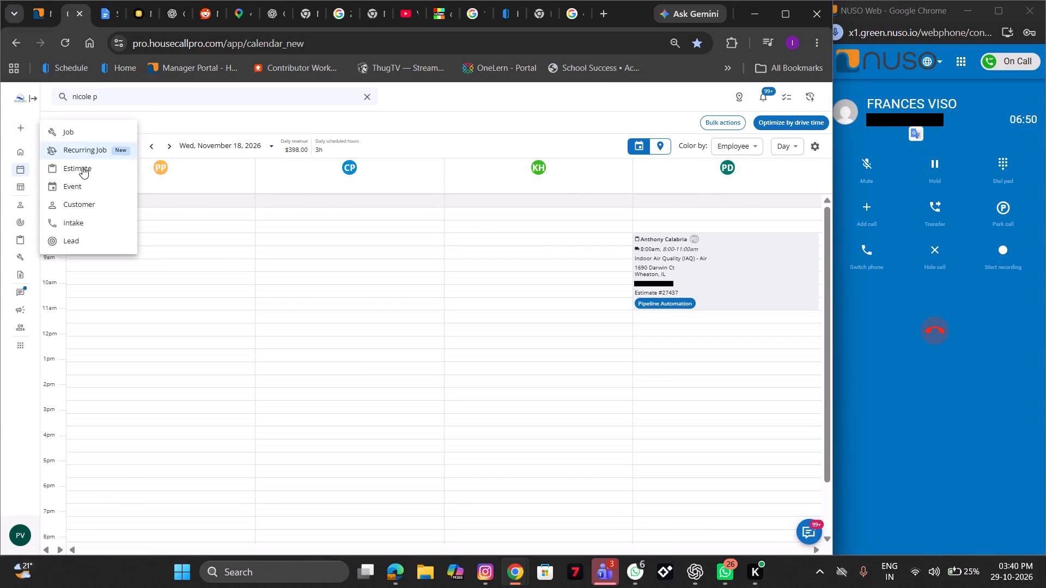
click(92, 164)
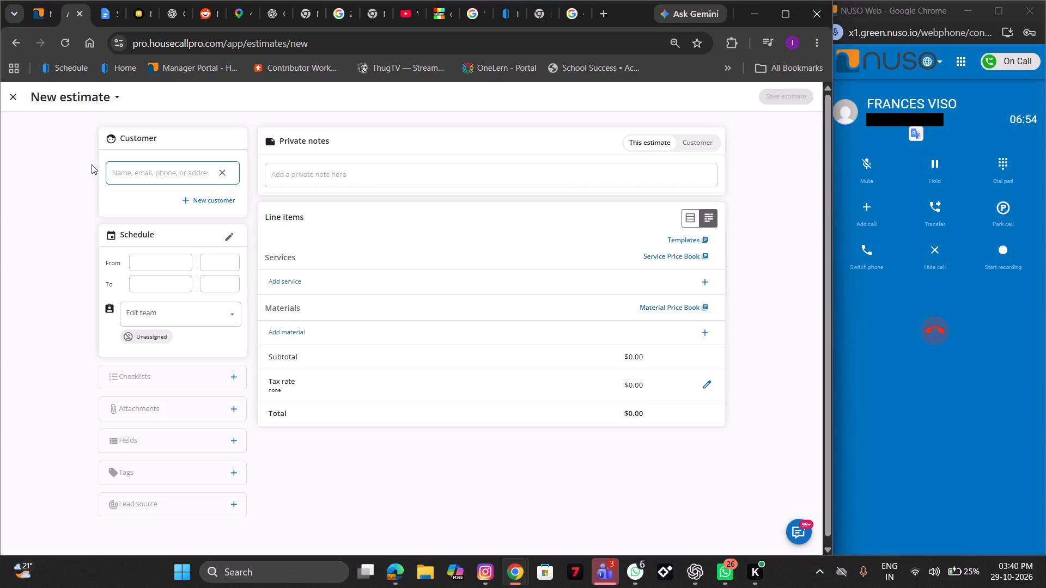
click(198, 206)
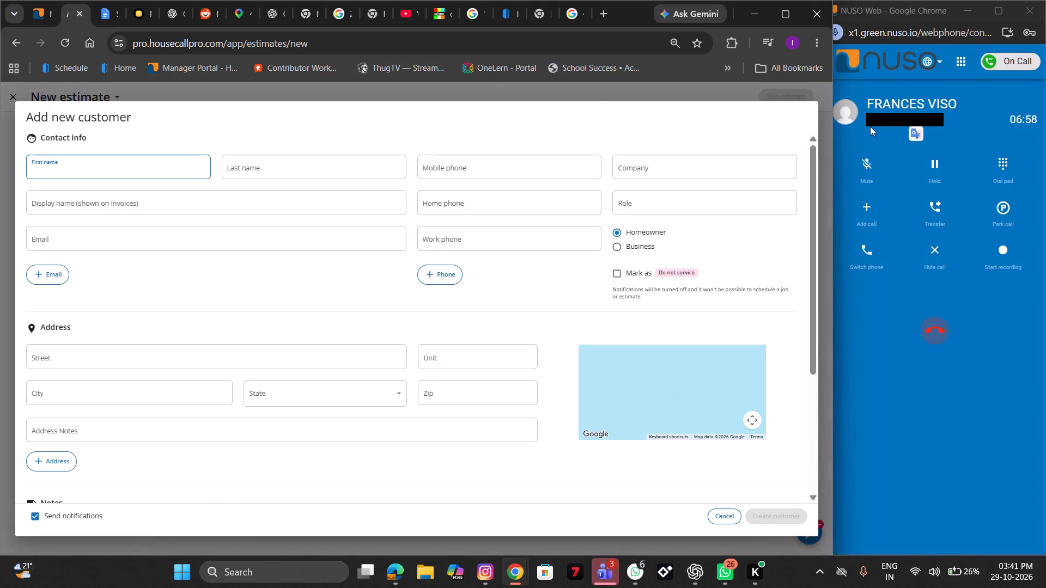
Copy the caller's phone number from the NUSO call window into the new customer's mobile phone field.
triple_click(878, 122)
key(ctrl+c)
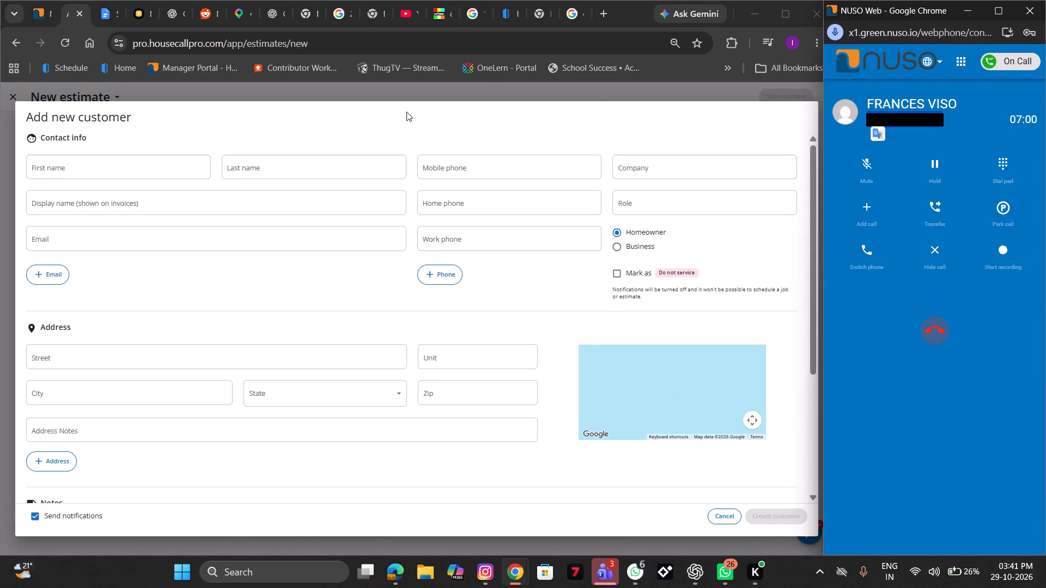
click(536, 158)
key(ctrl+v)
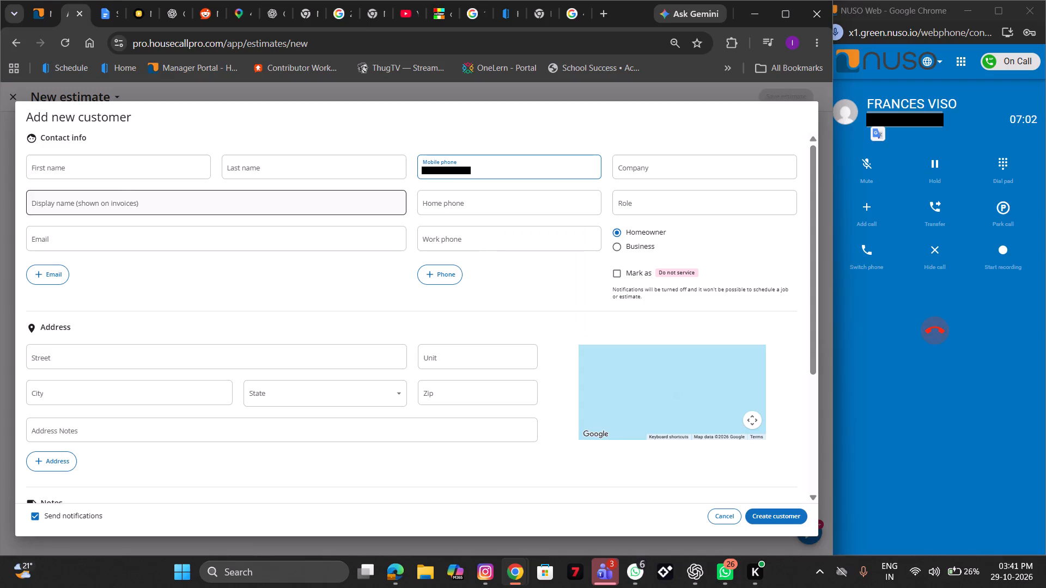
Enter the caller's shortened first name and the last name in the new customer's contact info.
click(126, 178)
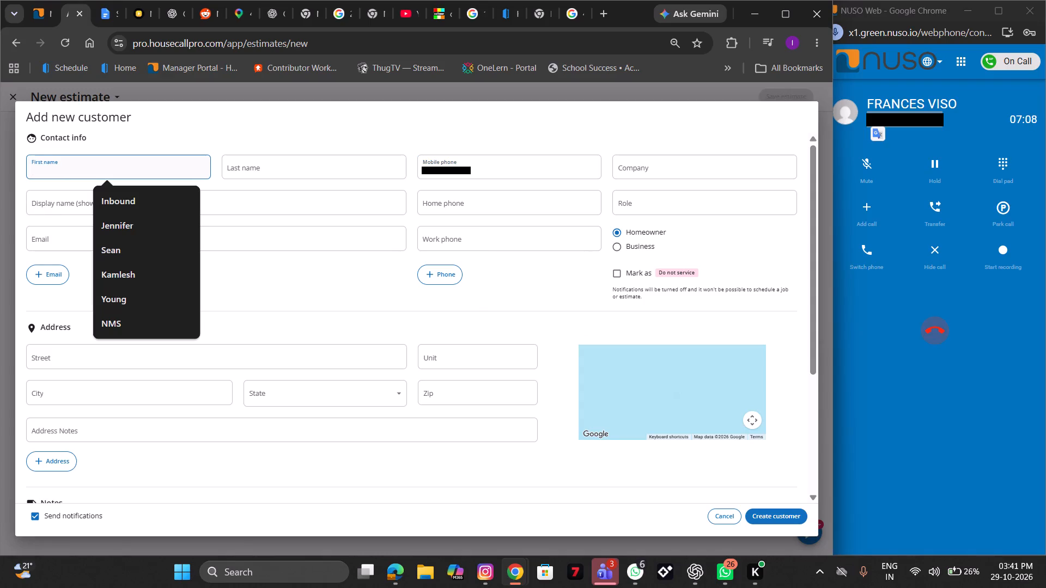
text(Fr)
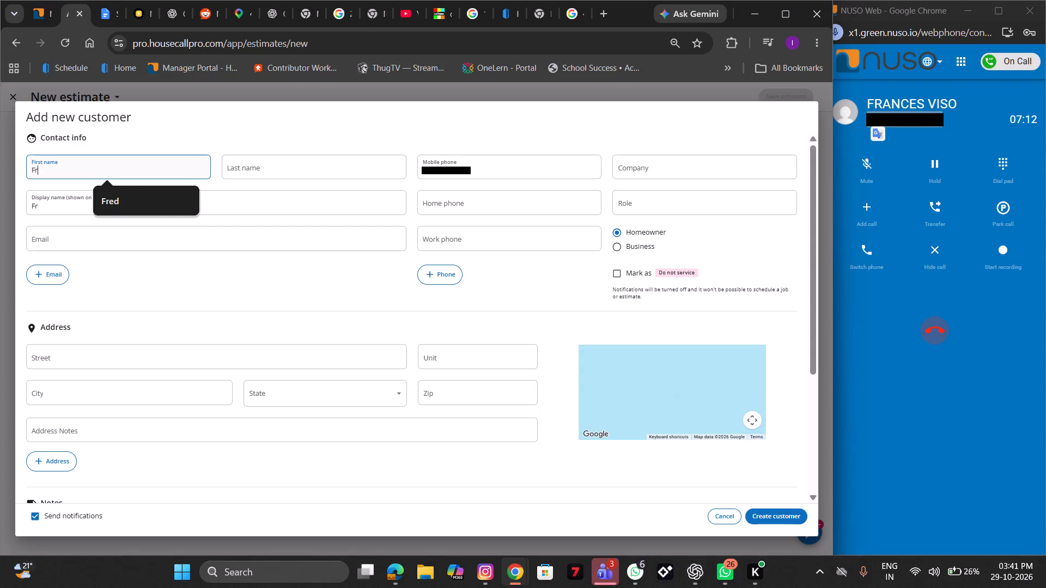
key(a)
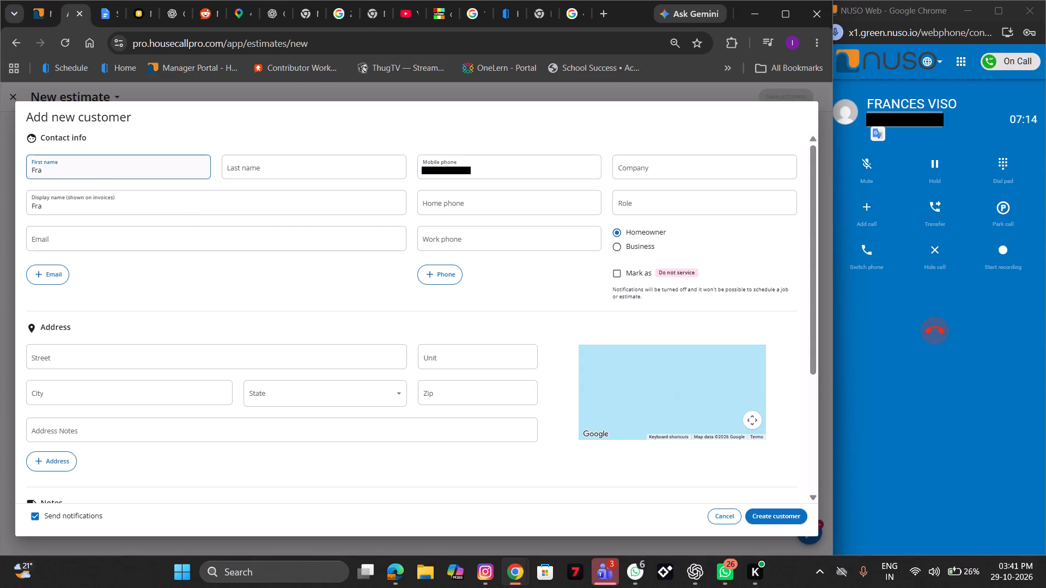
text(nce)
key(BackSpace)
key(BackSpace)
click(273, 166)
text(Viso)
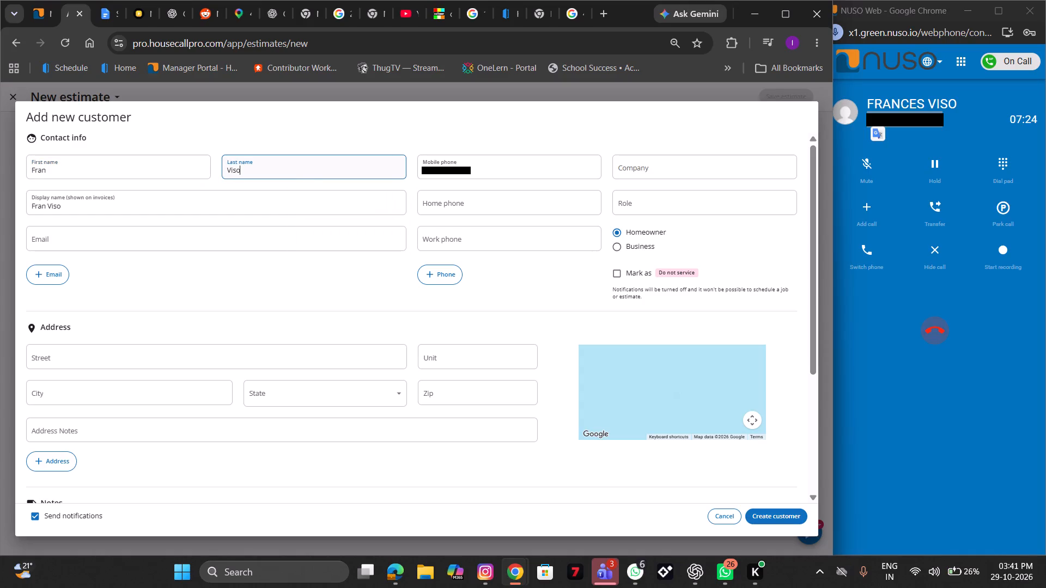
Fill the new customer's street field with the previously copied full Schaumburg property address from the clipboard history.
click(198, 350)
key(super+v)
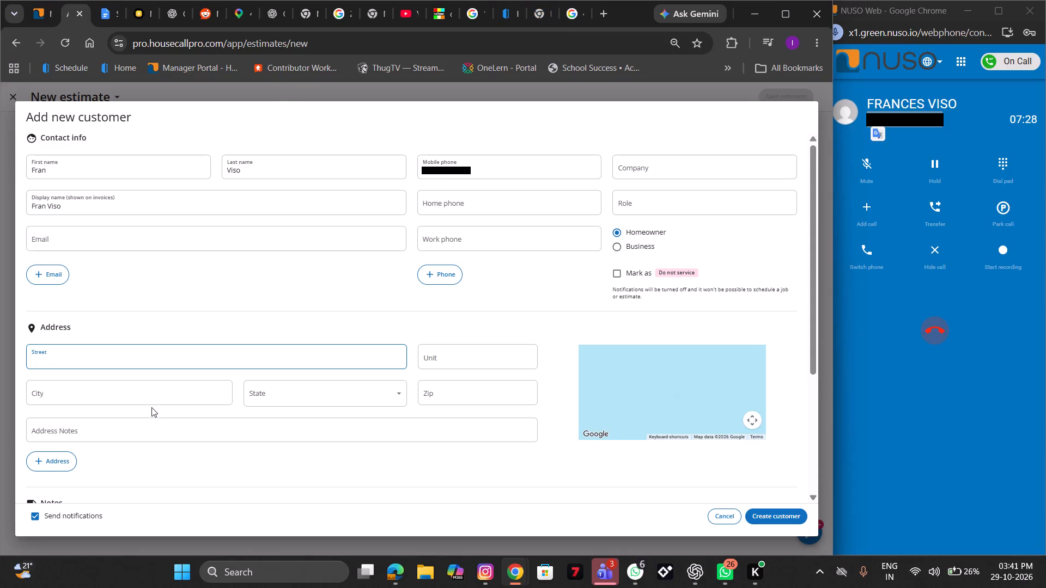
scroll(156, 219, down, 5)
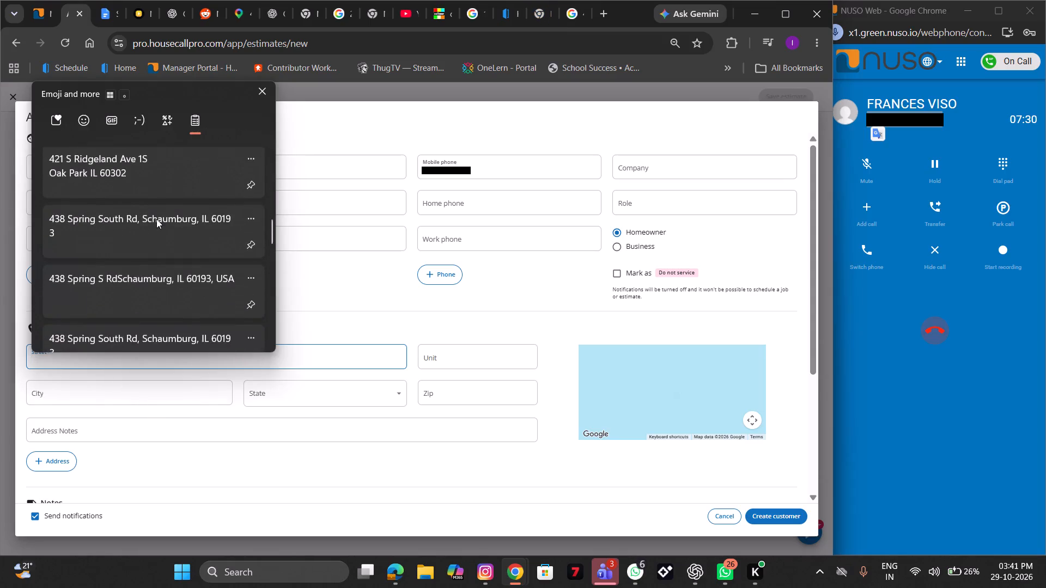
scroll(156, 219, down, 1)
right_click(156, 219)
click(156, 219)
key(ctrl+v)
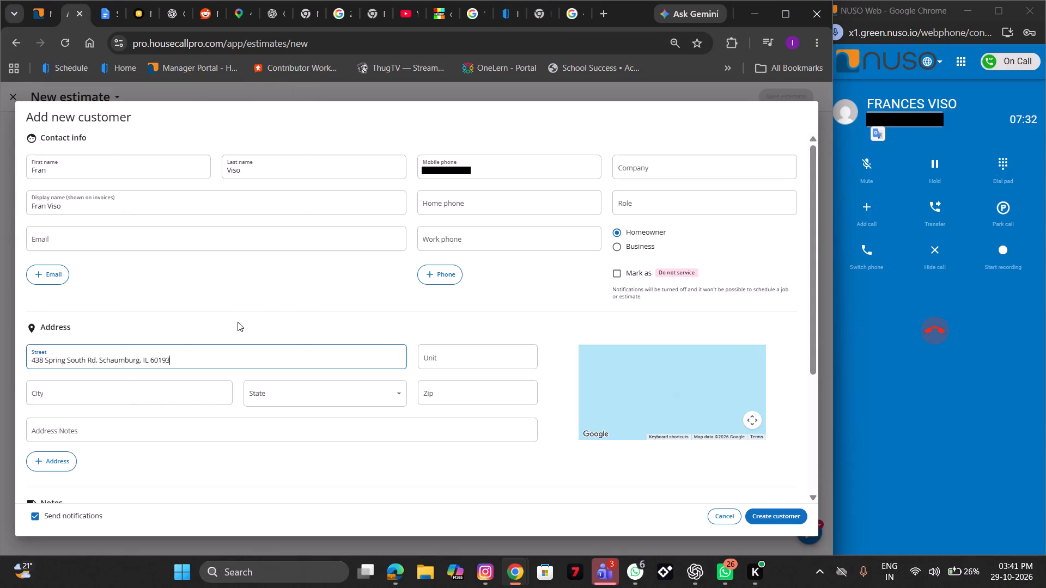
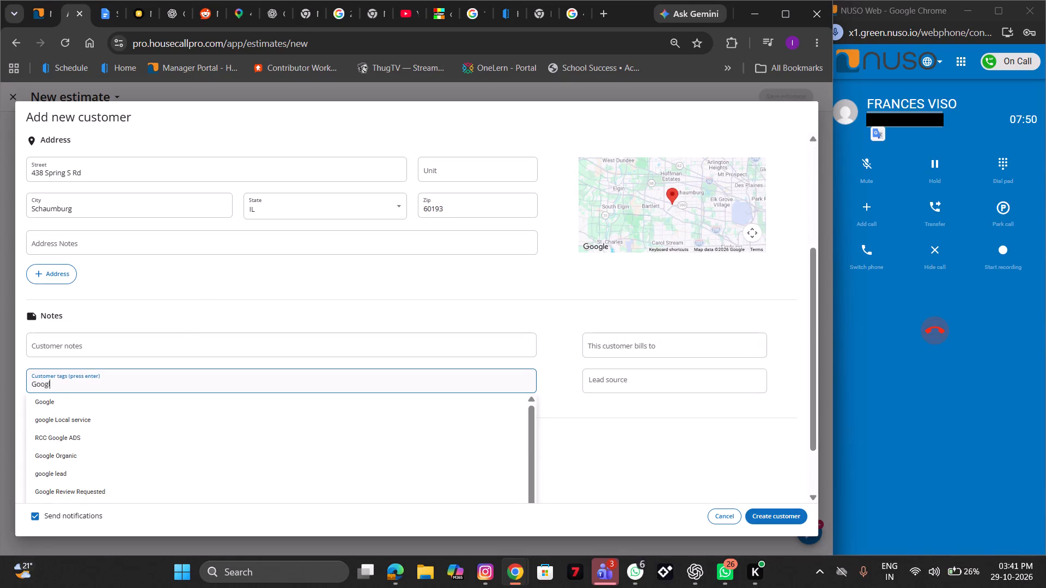
Tag the new customer with Google and create the customer record.
text(e)
click(143, 408)
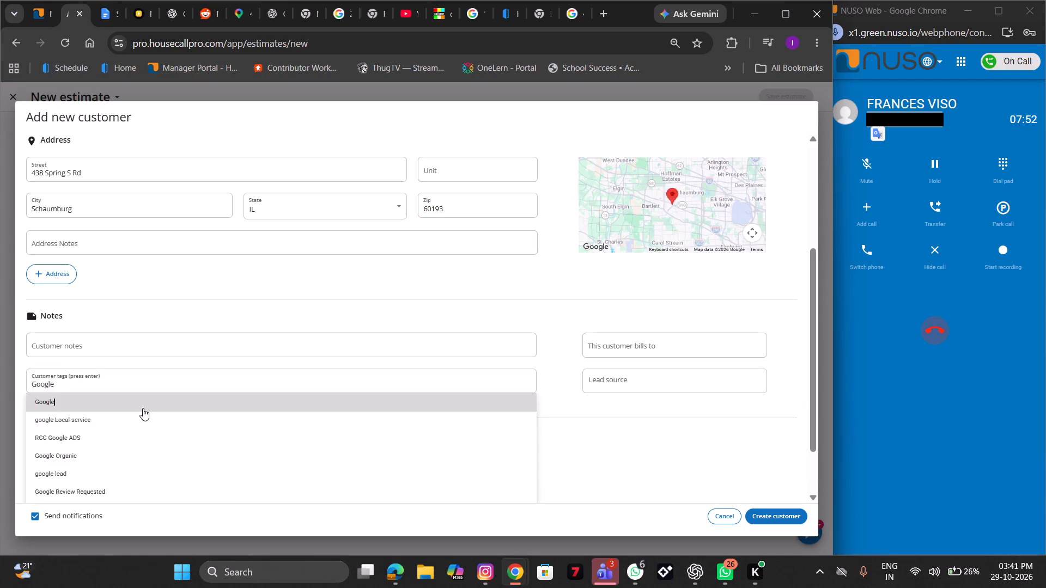
click(790, 522)
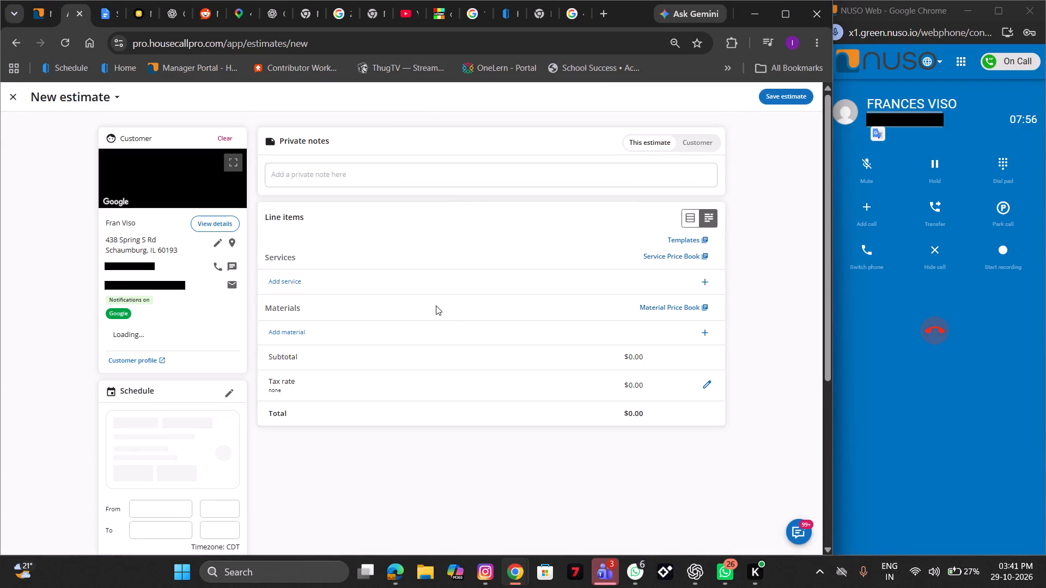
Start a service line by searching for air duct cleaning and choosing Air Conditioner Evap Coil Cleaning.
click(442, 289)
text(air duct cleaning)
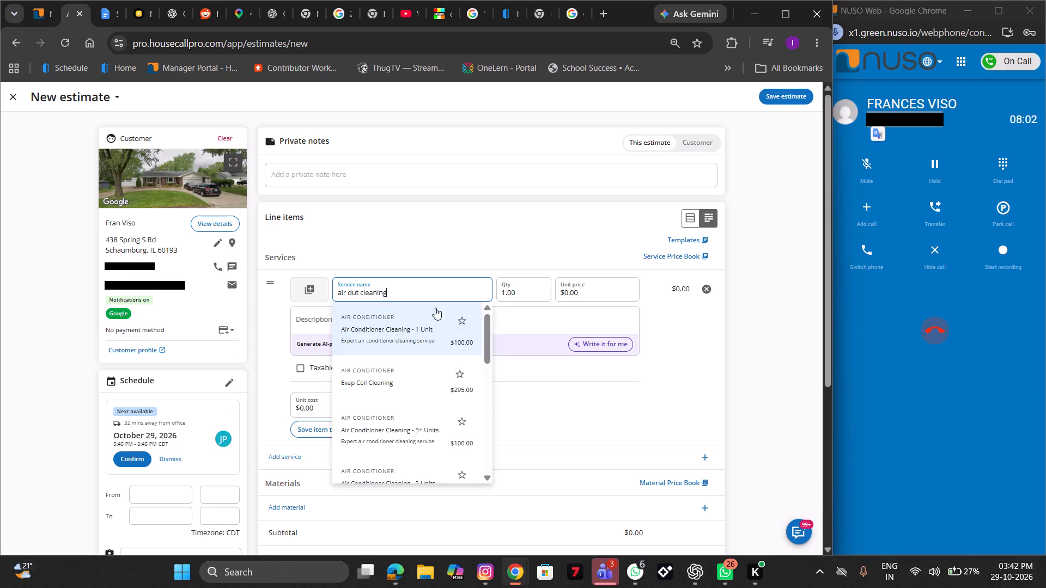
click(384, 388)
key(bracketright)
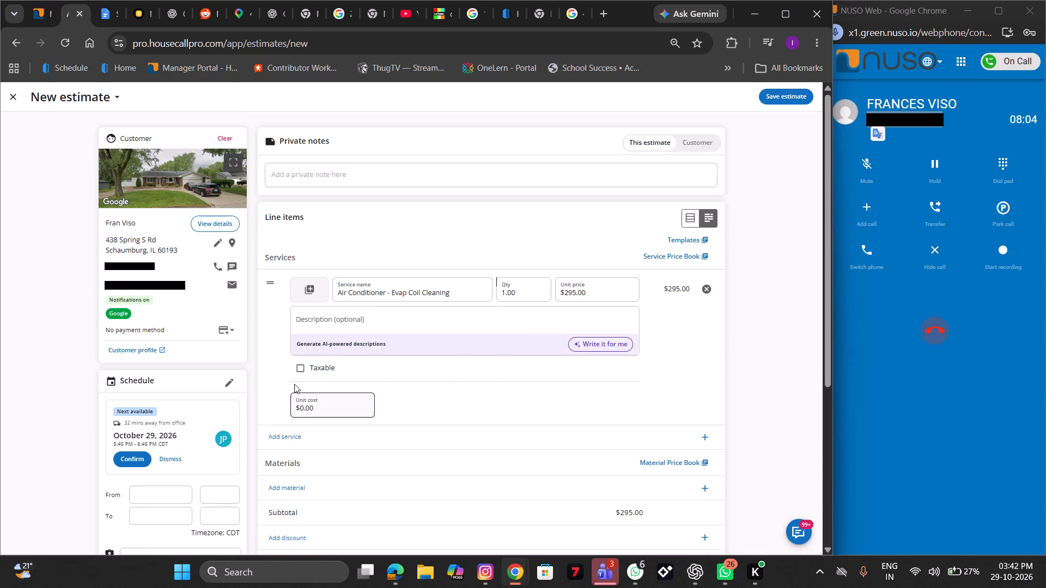
Set the estimate's service line to Indoor Air Quality (IAQ) Dryer Vent Cleaning with a unit price of $200.
triple_click(450, 293)
text(dryer vent cleaning)
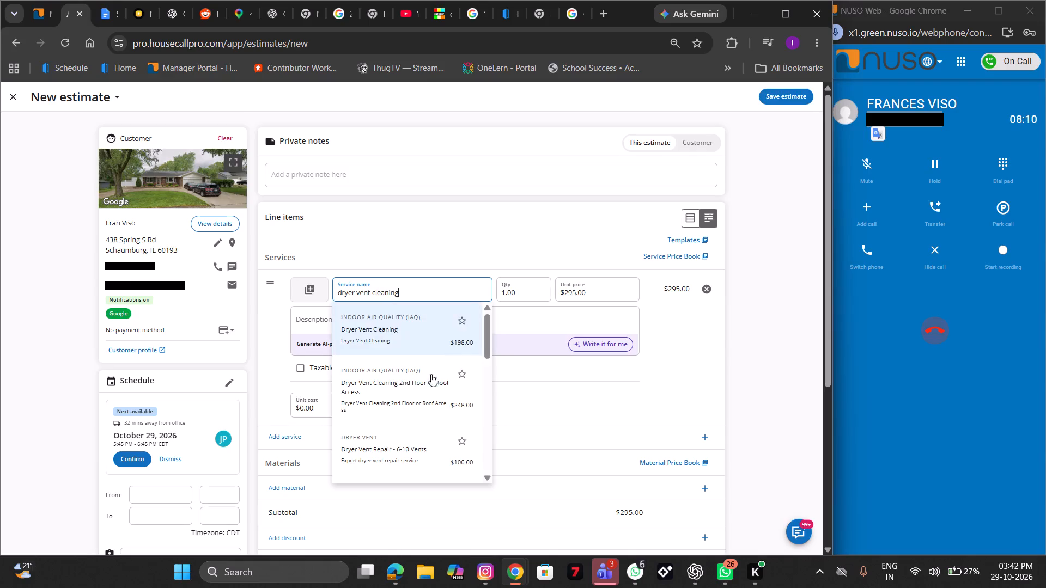
click(418, 344)
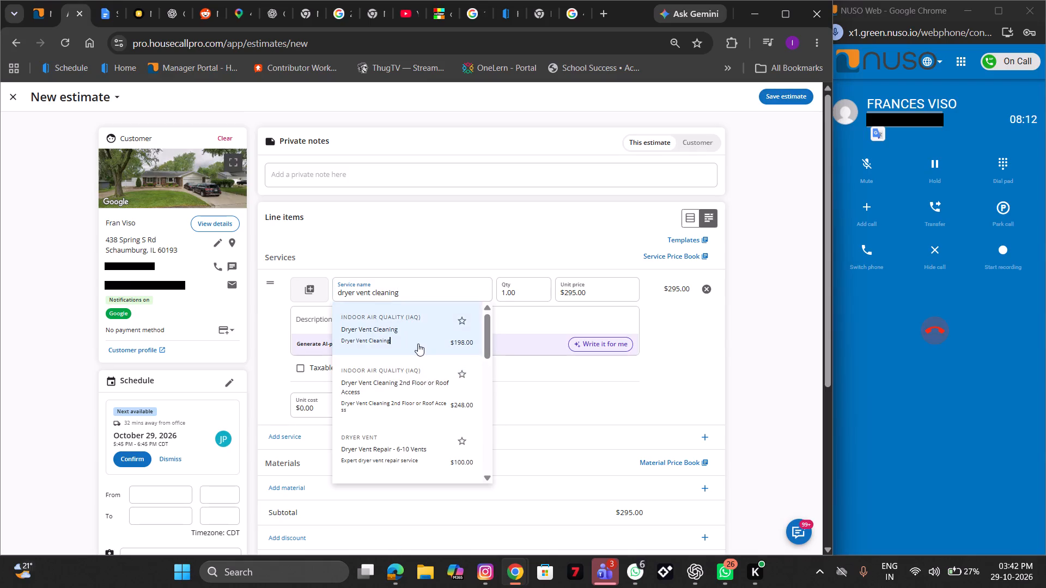
click(576, 294)
text(200)
Add an unnamed dollar-amount discount of $40 to the estimate.
scroll(576, 294, down, 3)
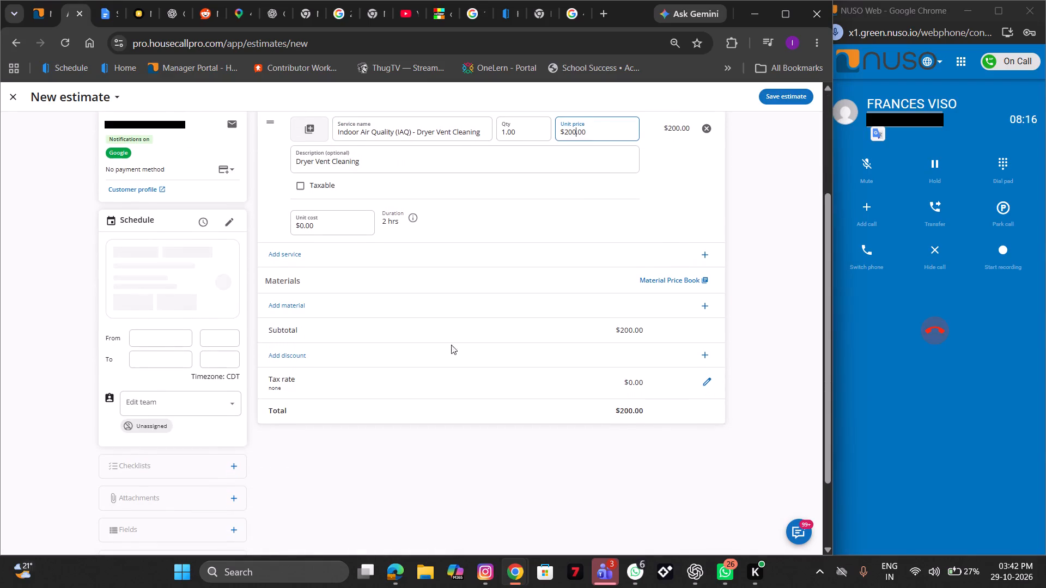
click(442, 353)
click(483, 327)
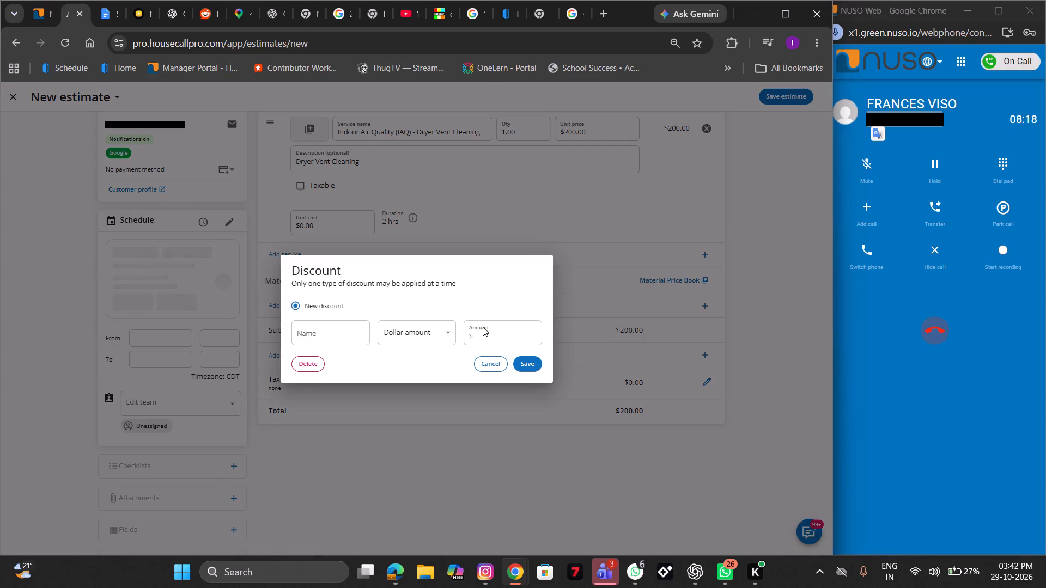
text(40)
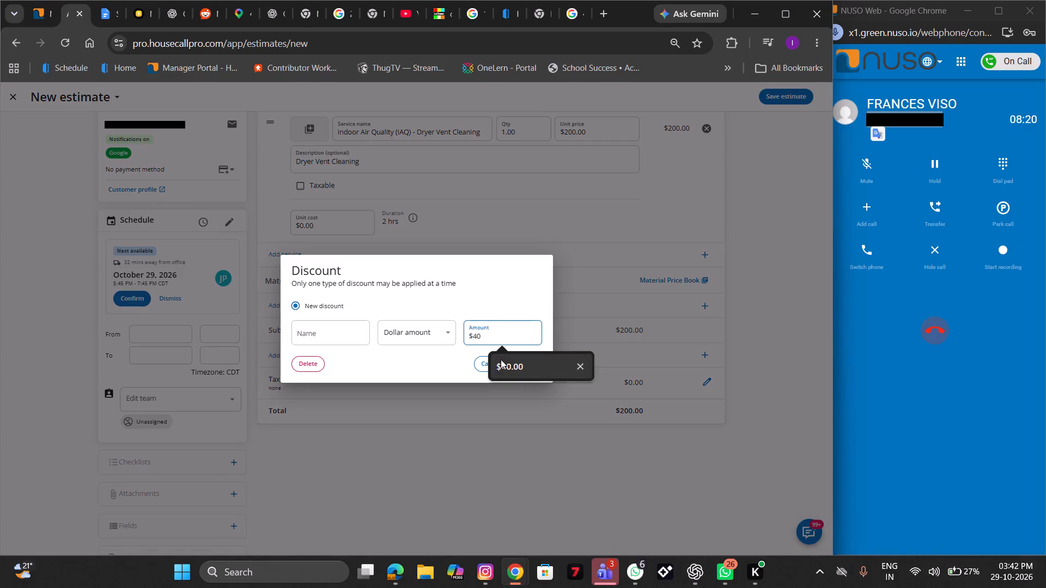
click(503, 360)
click(522, 363)
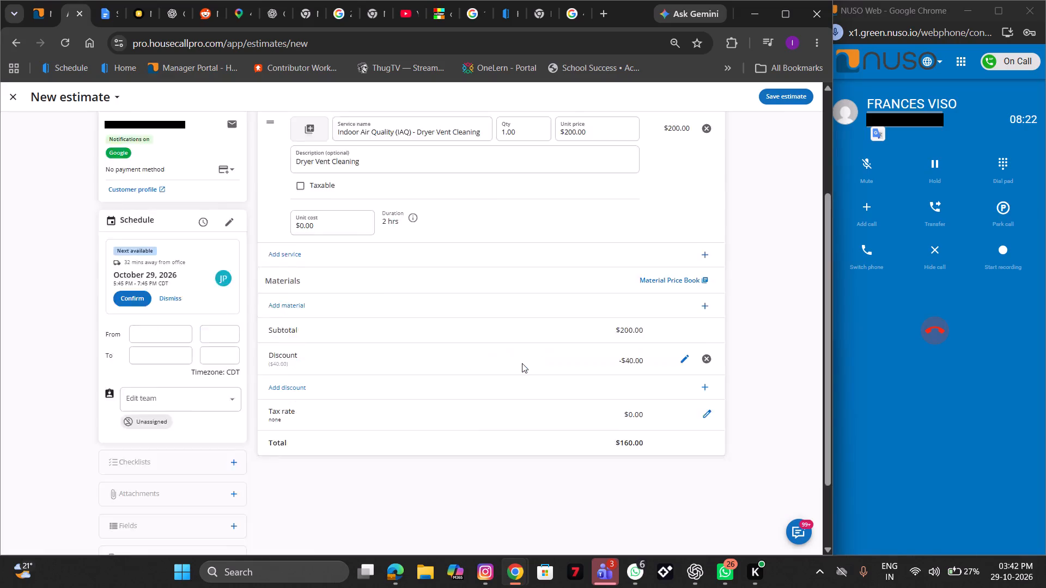
Save the new estimate and send it to the customer by both email and text.
scroll(522, 363, up, 6)
click(794, 100)
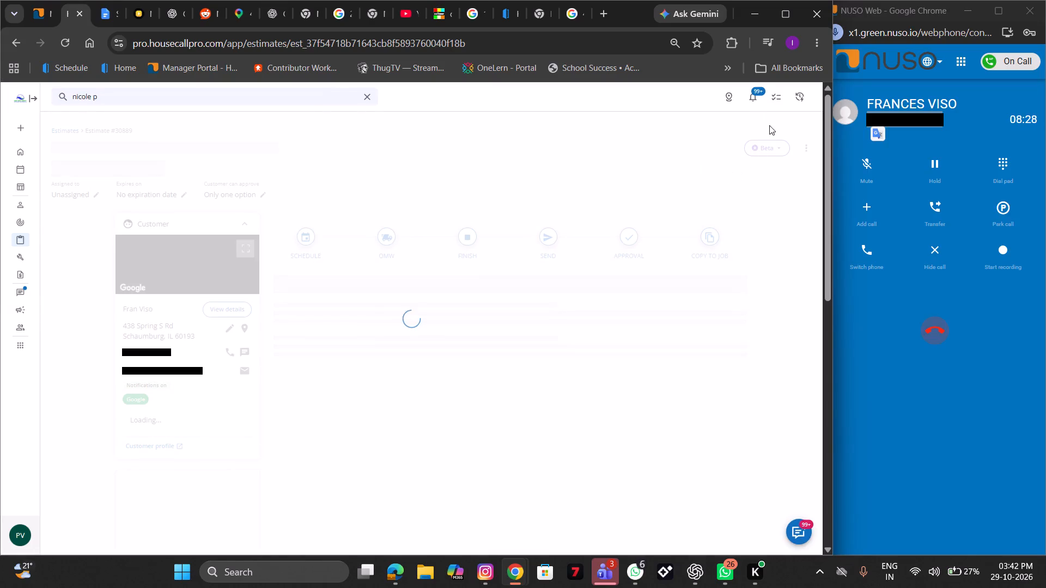
click(782, 150)
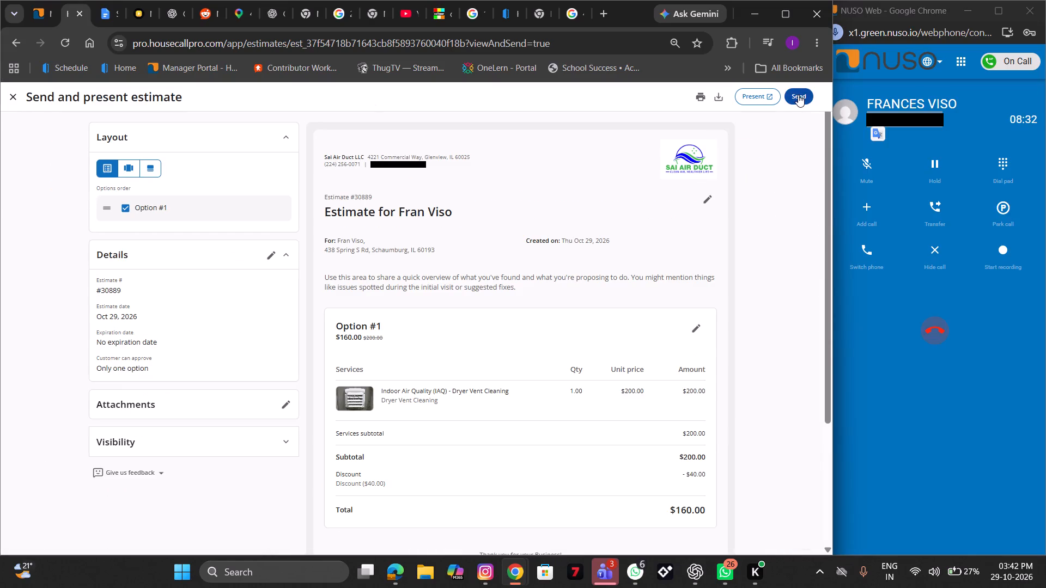
click(798, 95)
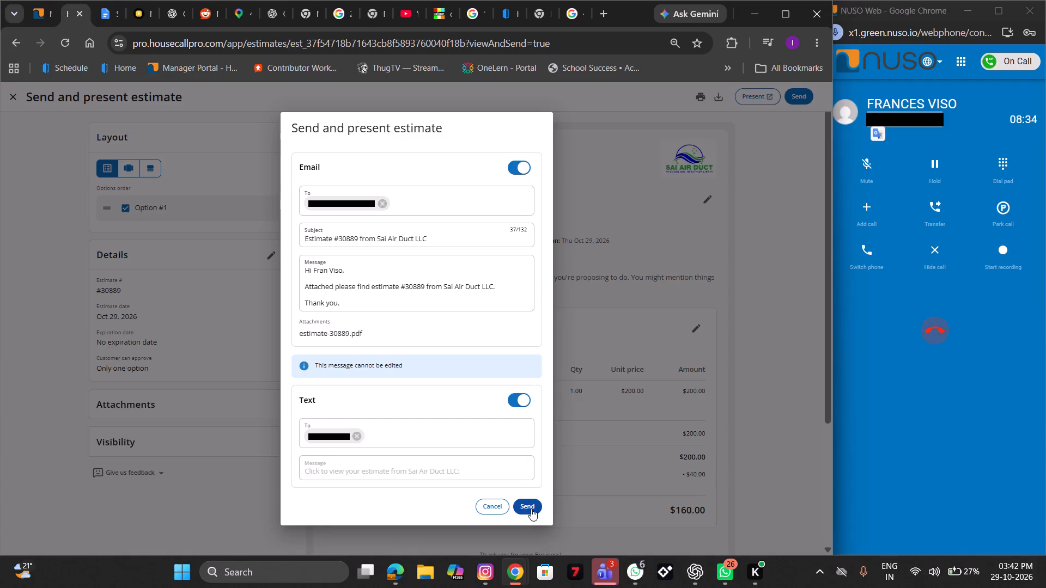
click(531, 509)
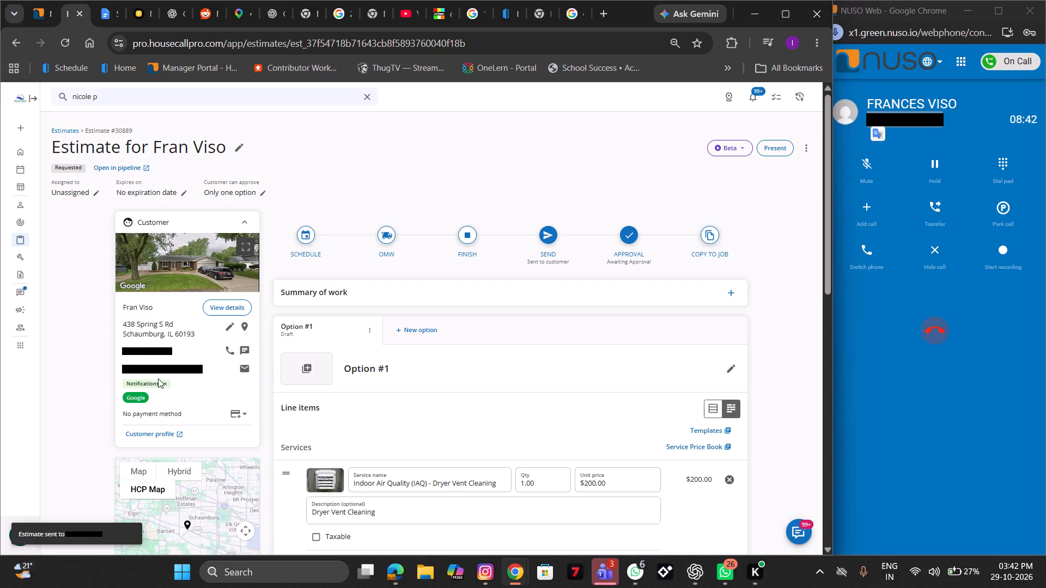
Correct the email address in the customer's contact info, copy the corrected address, and save the update.
click(227, 306)
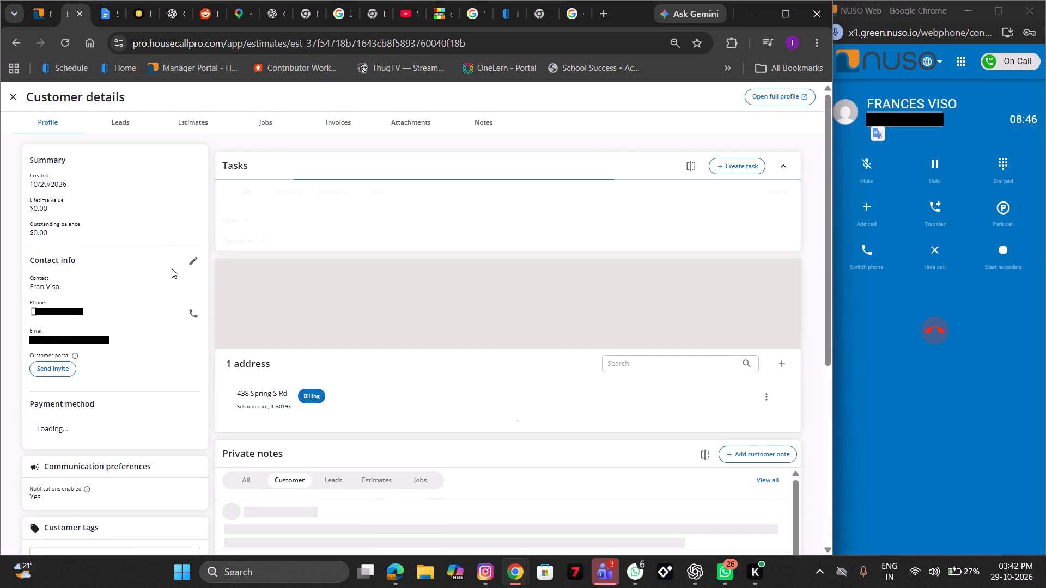
click(192, 264)
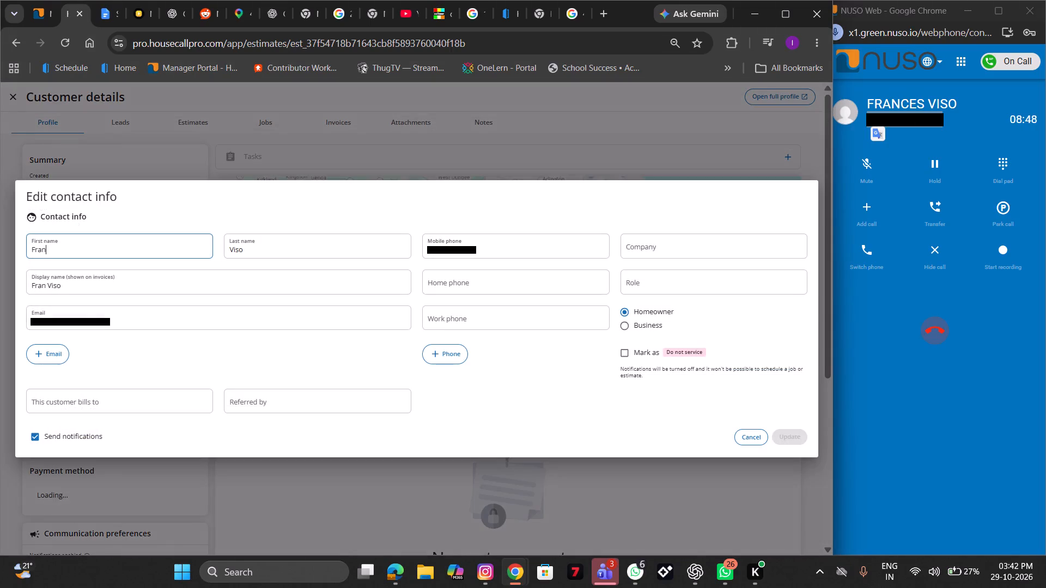
click(30, 320)
key(f)
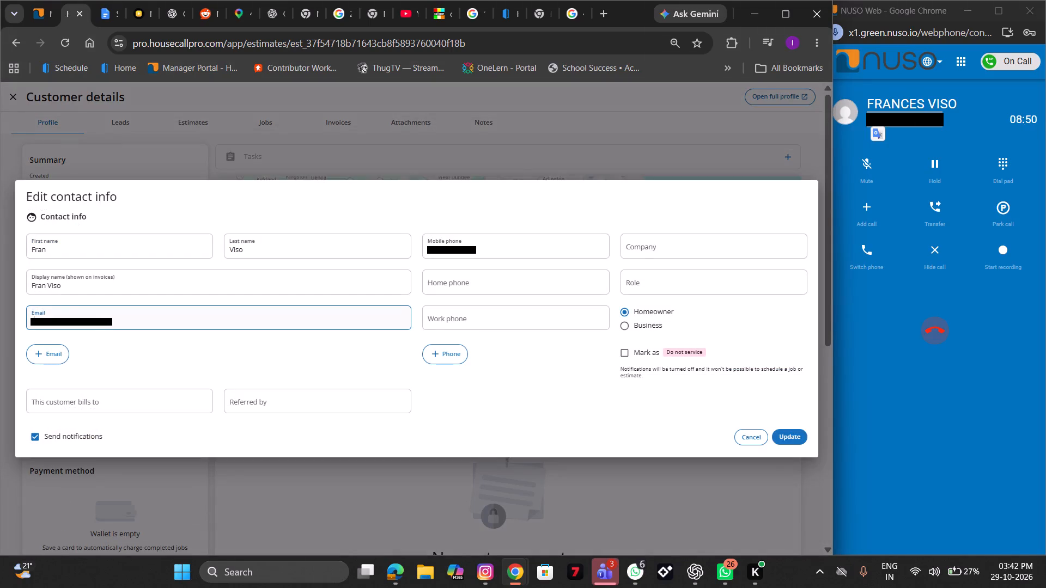
drag(30, 320, 44, 320)
triple_click(44, 320)
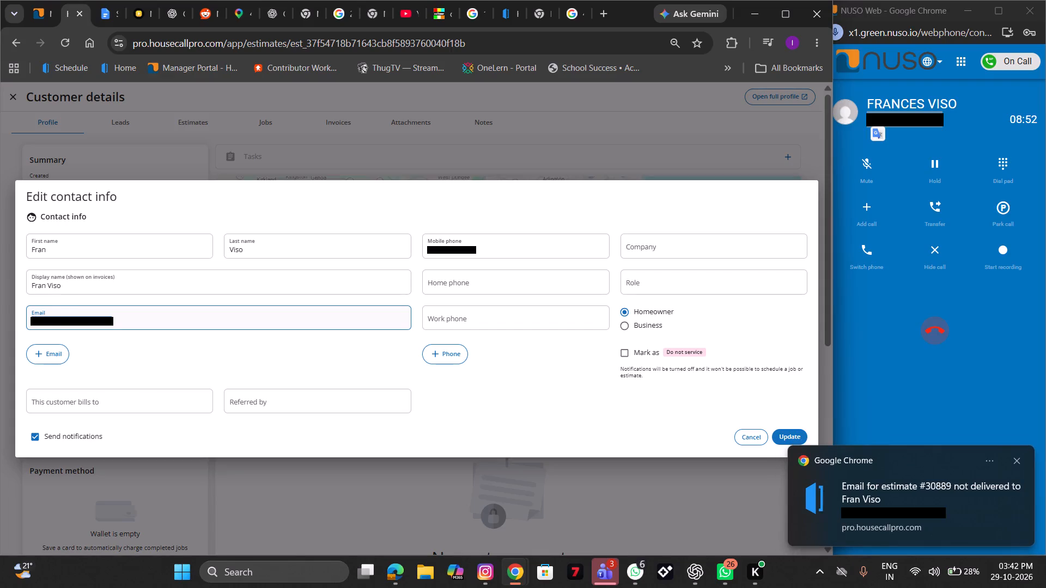
key(ctrl+c)
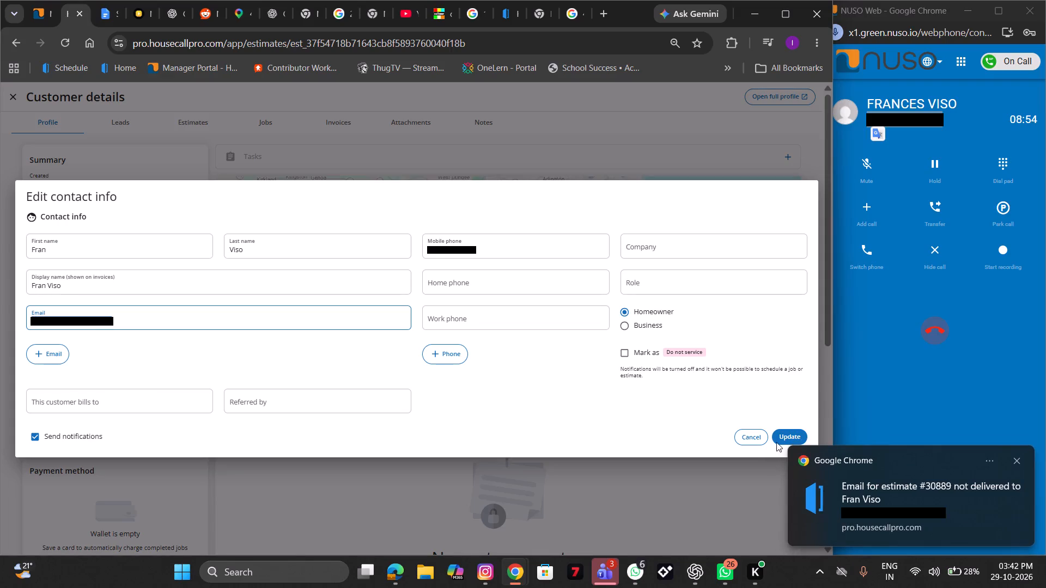
click(779, 439)
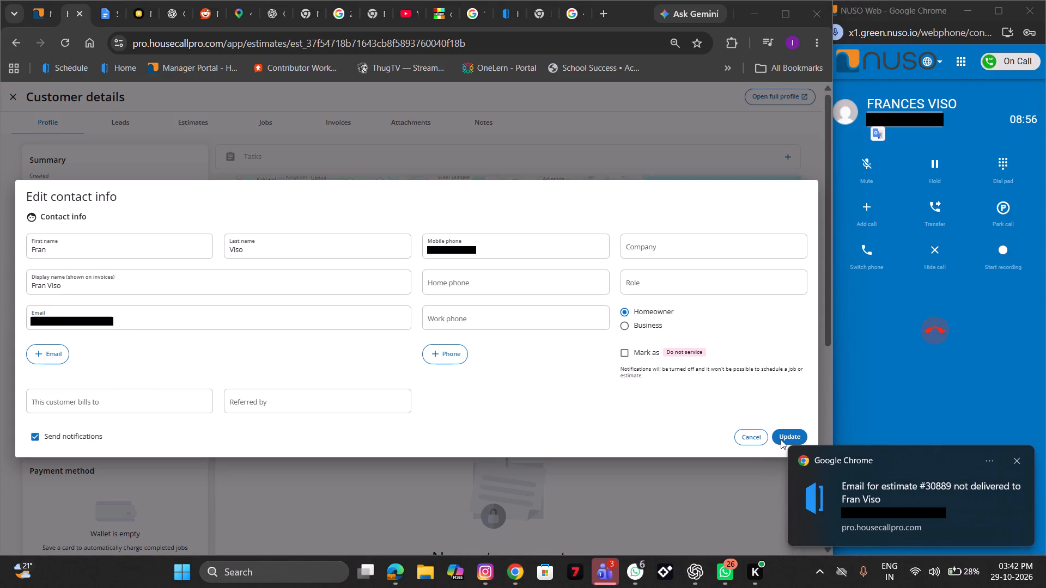
click(784, 436)
click(790, 442)
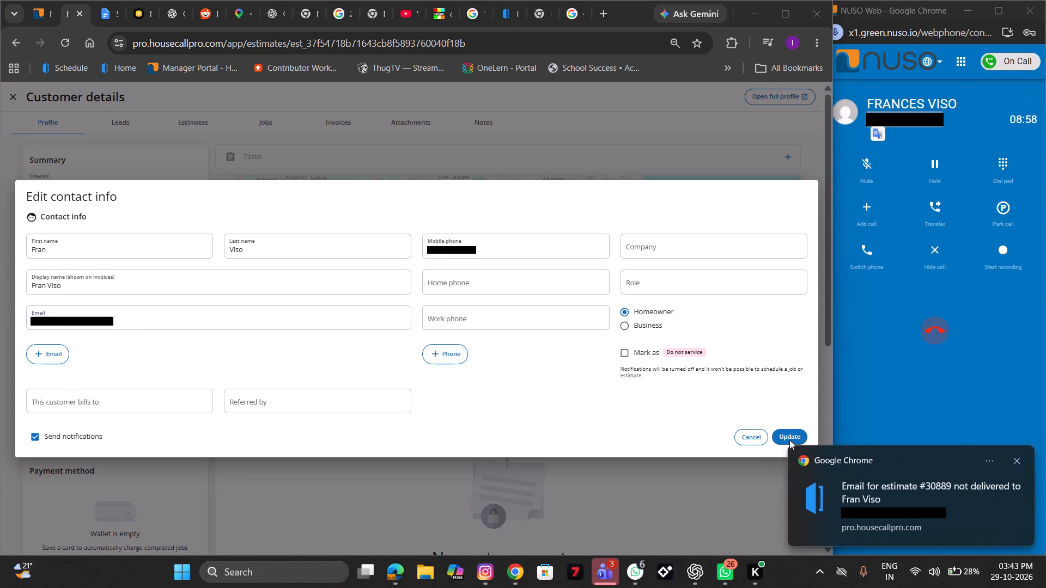
triple_click(791, 434)
triple_click(781, 436)
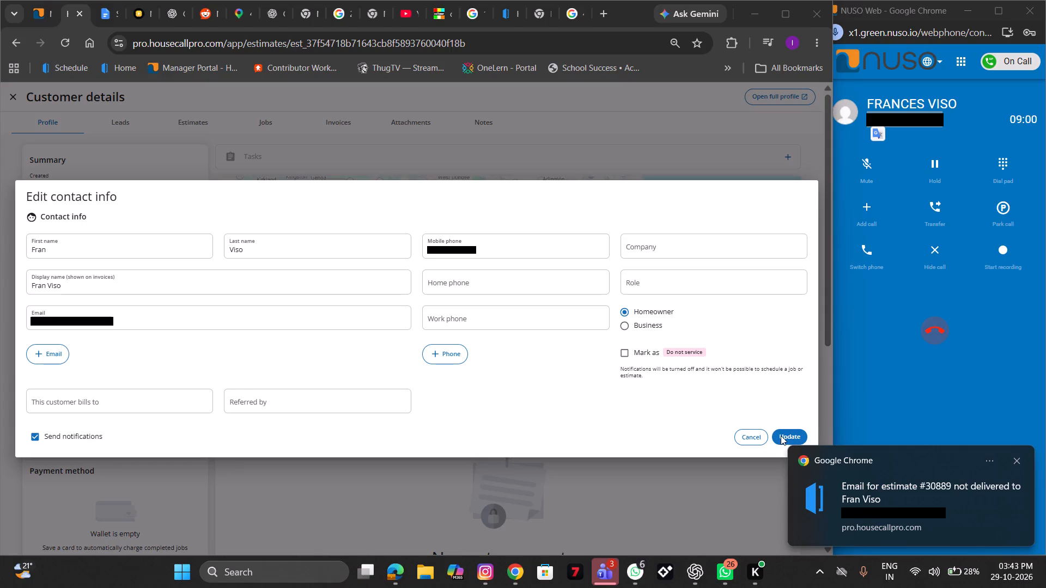
triple_click(781, 436)
click(693, 384)
click(783, 437)
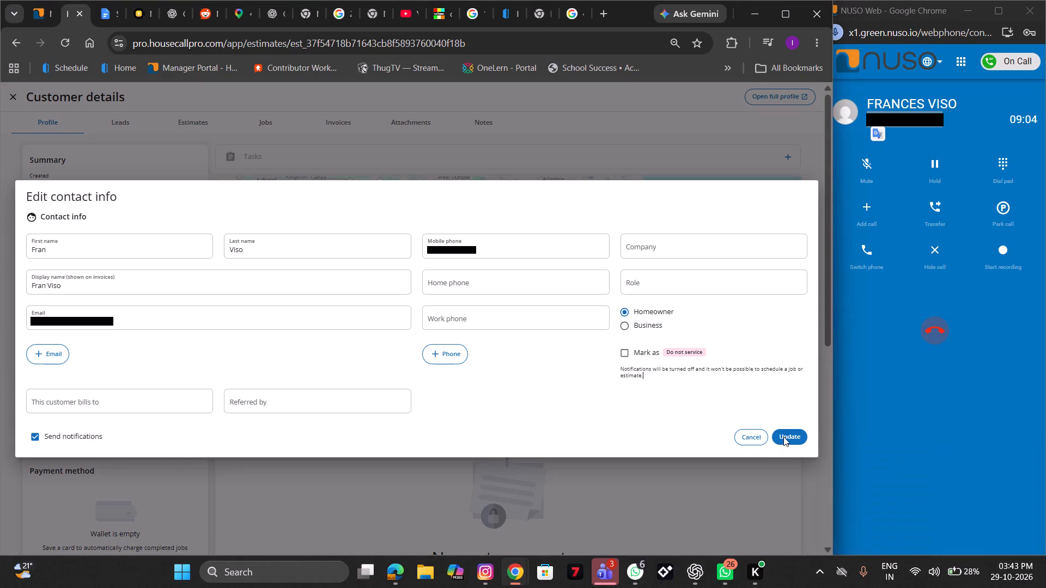
triple_click(783, 437)
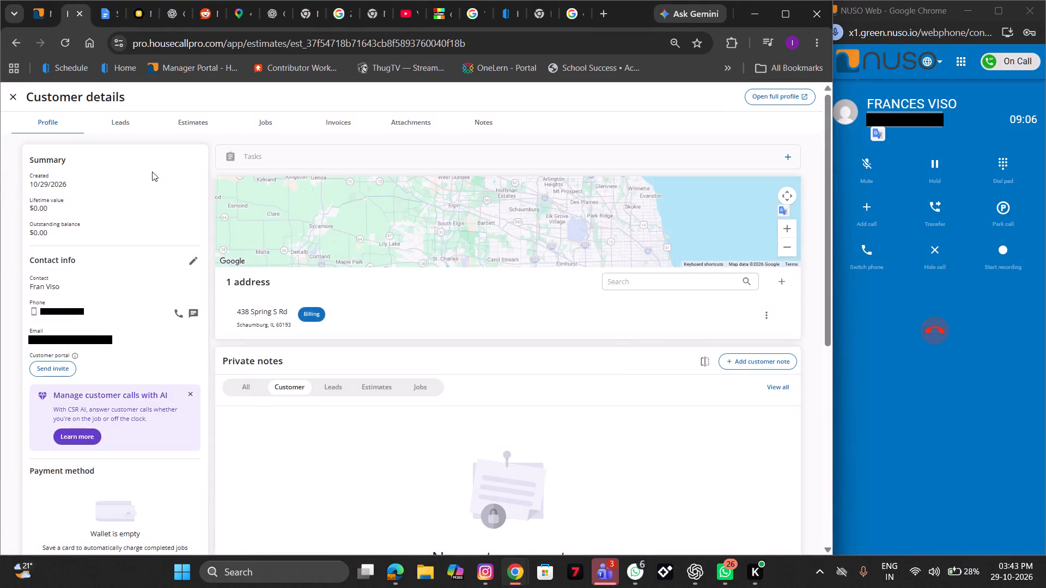
click(14, 99)
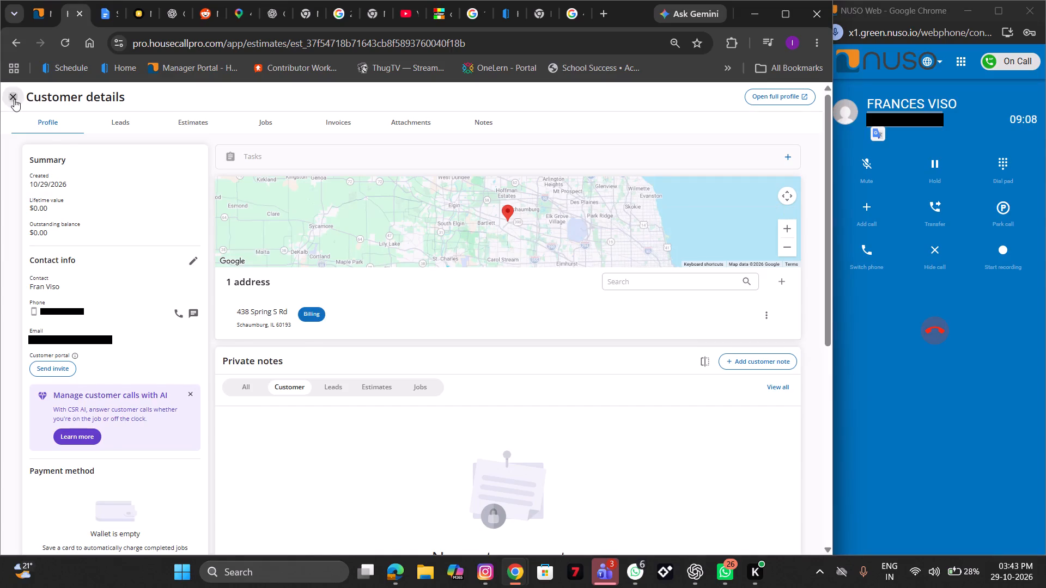
Resend the estimate to the copied corrected email address only, with the text recipient removed and text sending switched off.
scroll(424, 338, down, 4)
scroll(424, 338, up, 5)
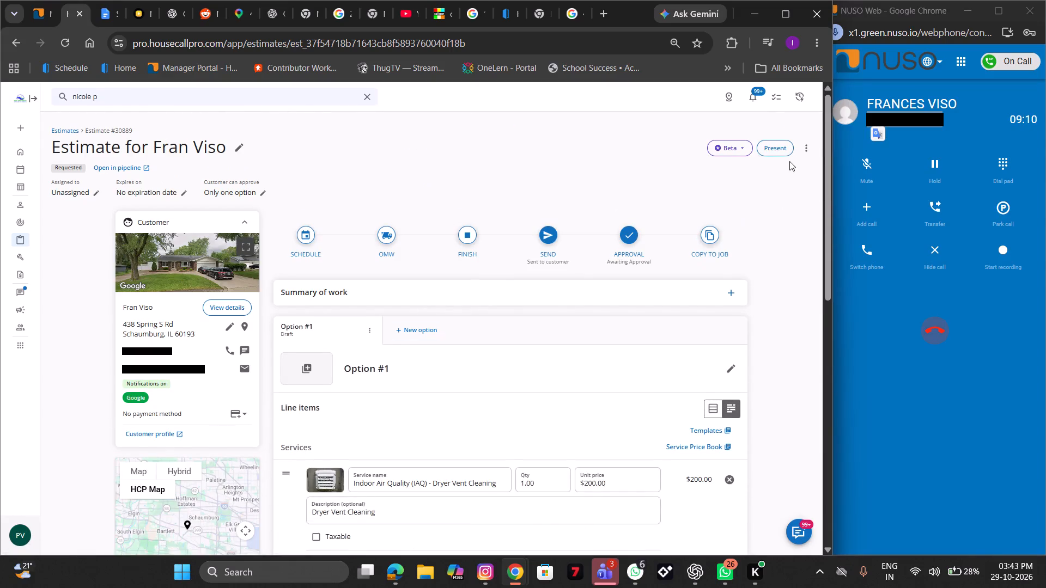
click(778, 144)
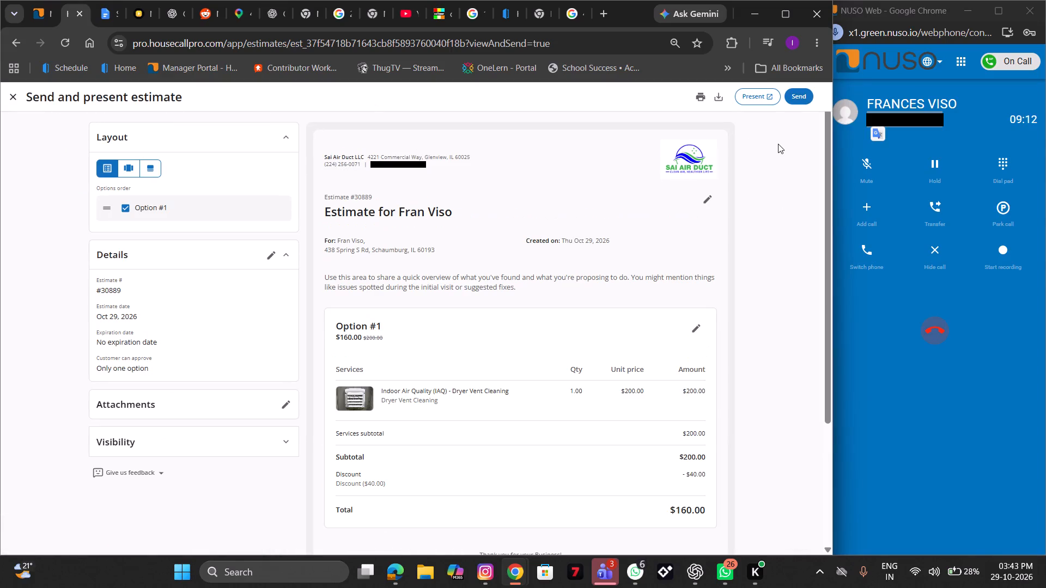
click(801, 98)
click(385, 206)
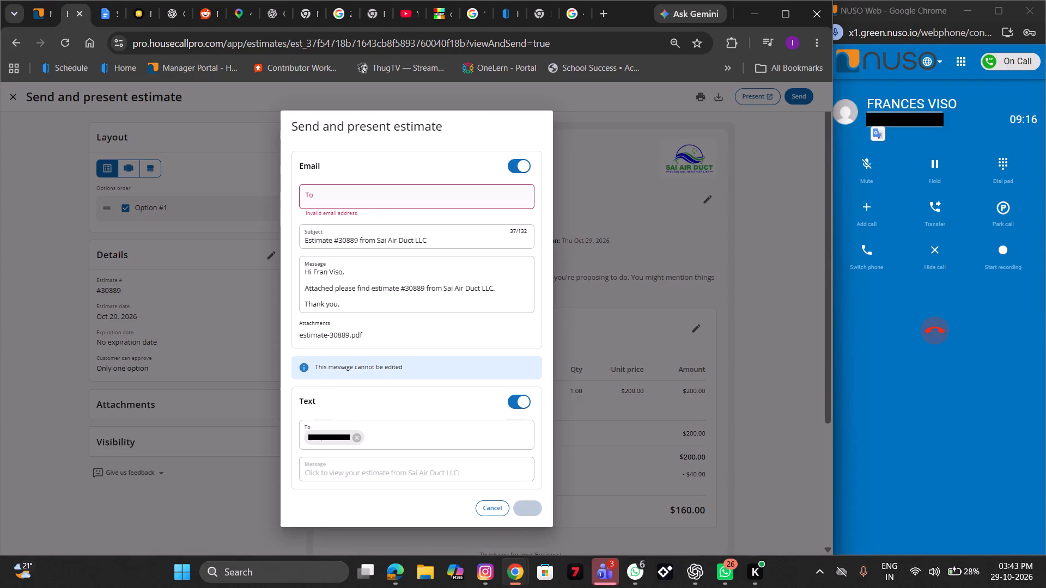
key(ctrl+v)
click(385, 206)
key(ctrl+v)
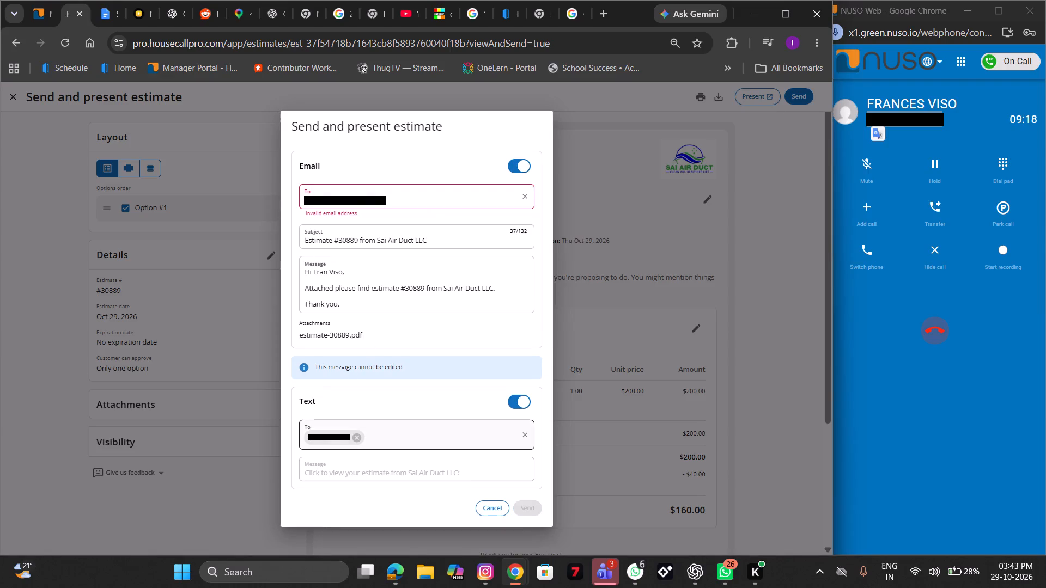
click(355, 440)
click(516, 405)
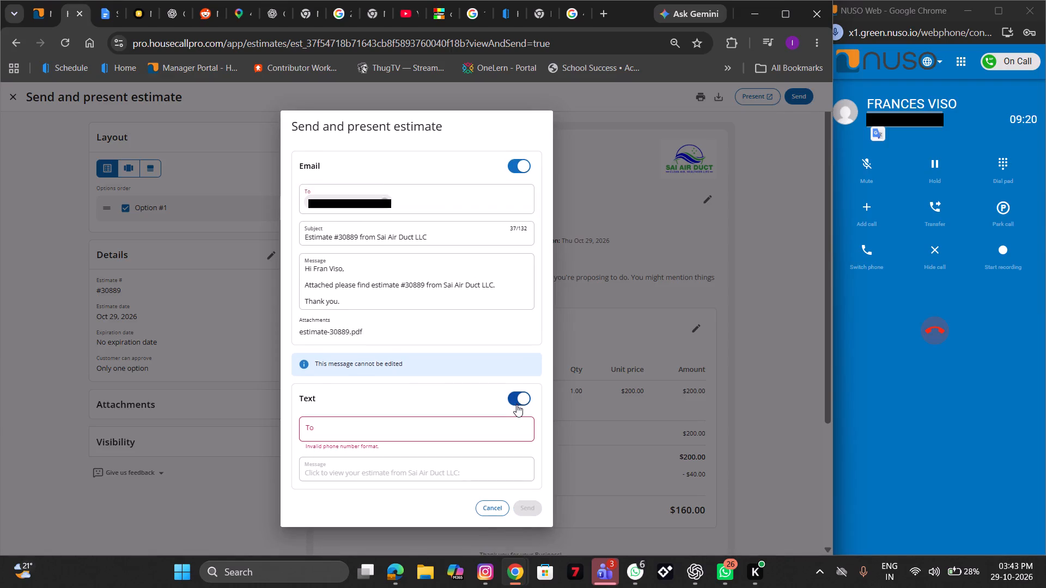
click(525, 476)
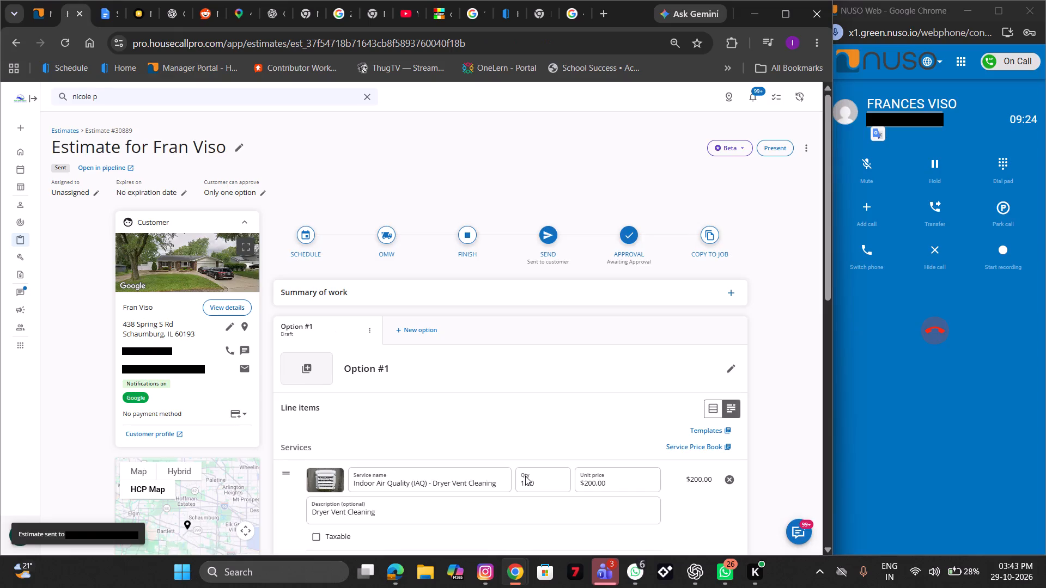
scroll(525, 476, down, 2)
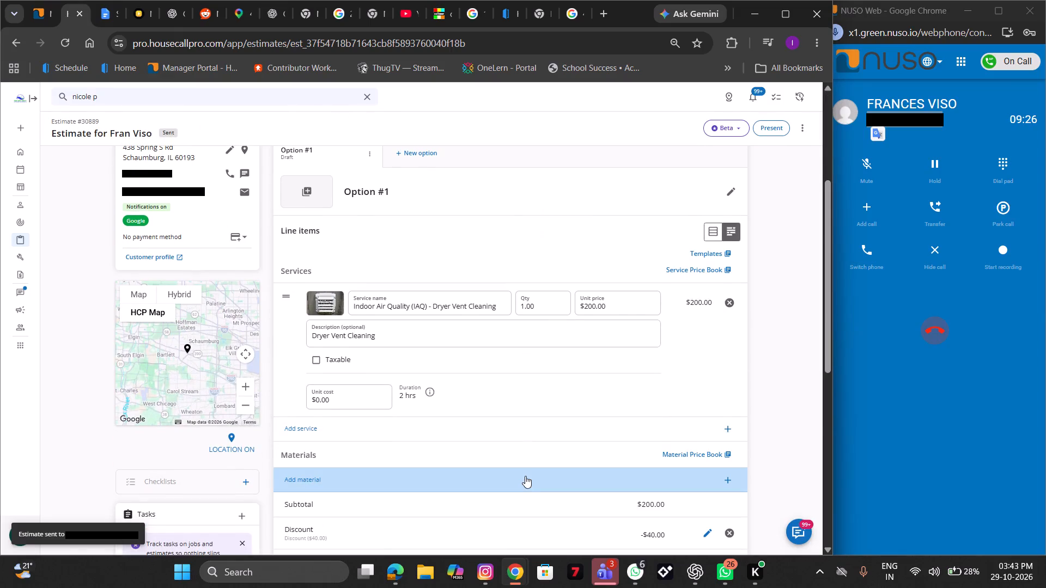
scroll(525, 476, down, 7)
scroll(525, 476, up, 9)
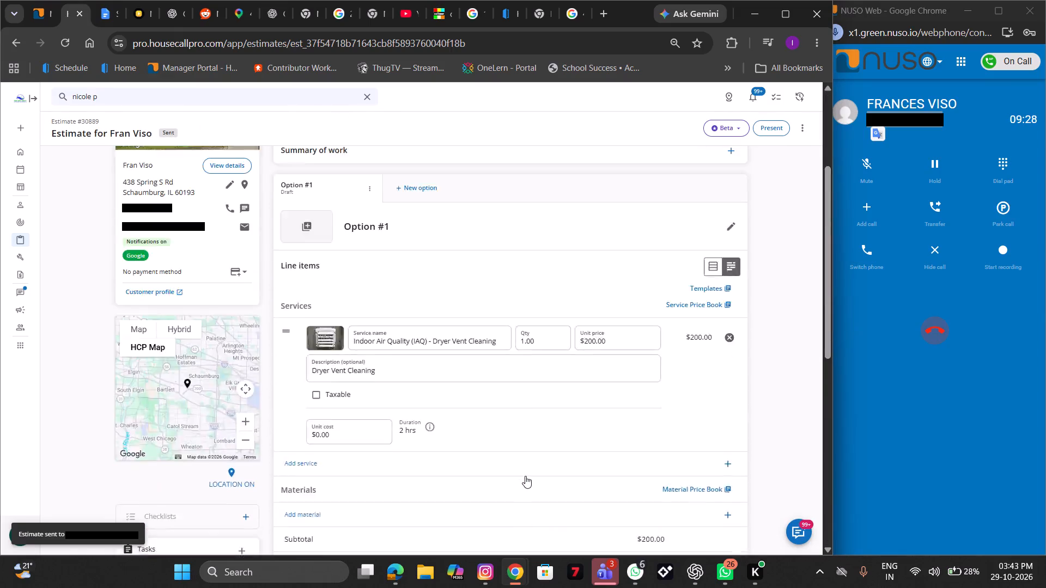
Check the technicians' calendar for November 18, 2026 from the estimate's scheduling view, and close it without booking.
scroll(525, 476, up, 3)
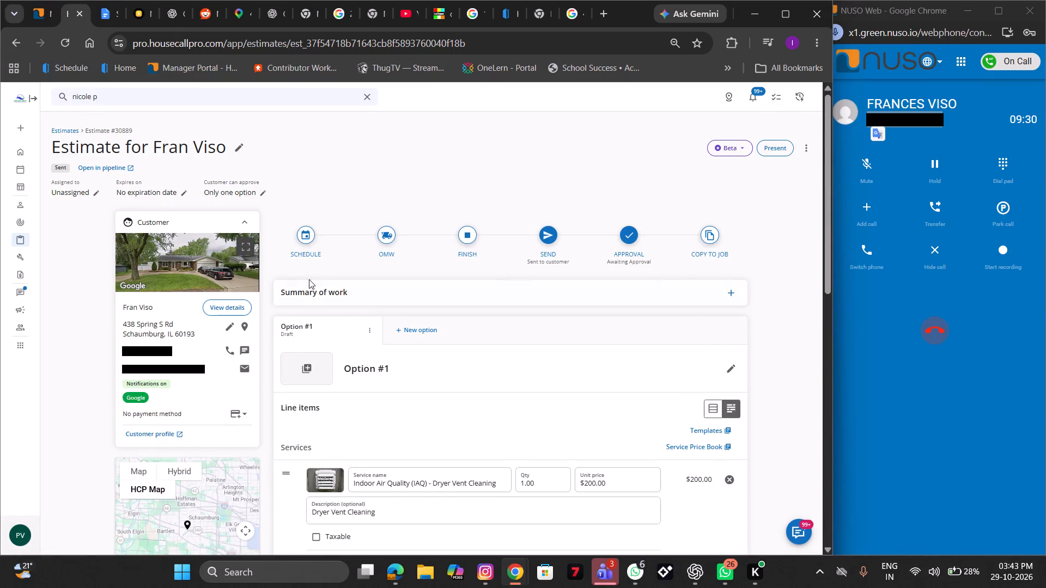
click(300, 237)
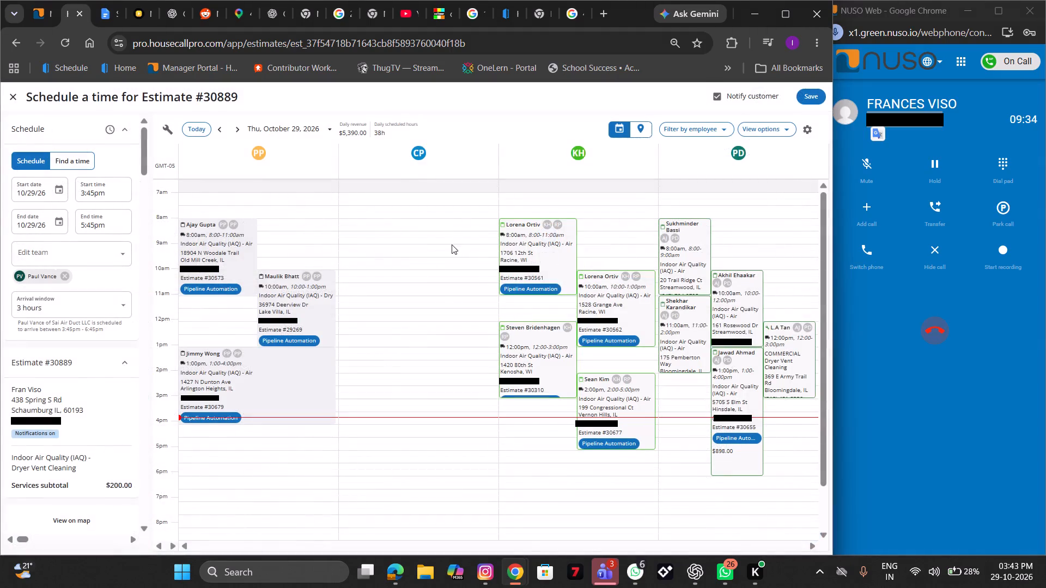
click(319, 125)
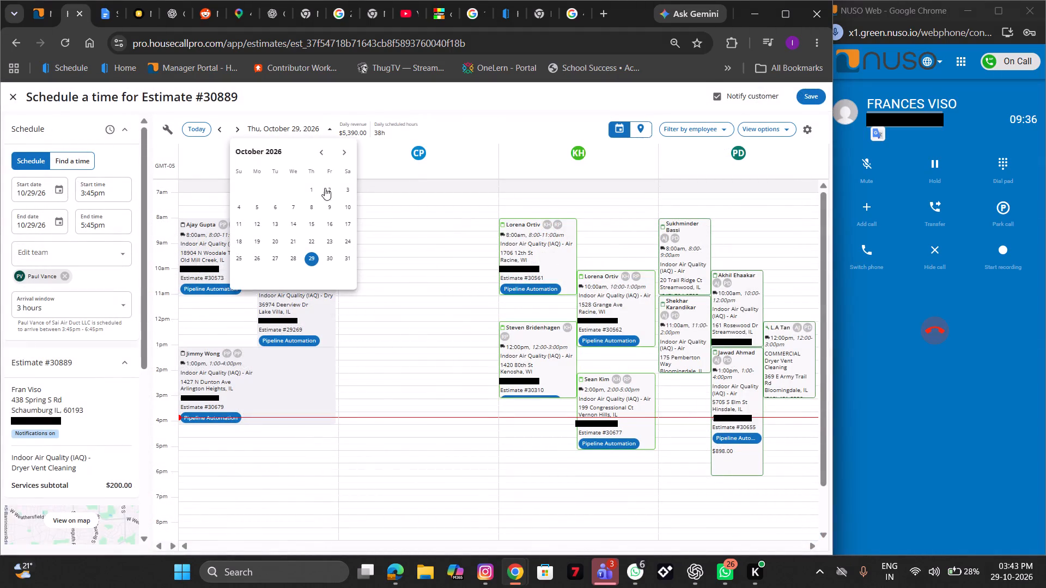
click(340, 148)
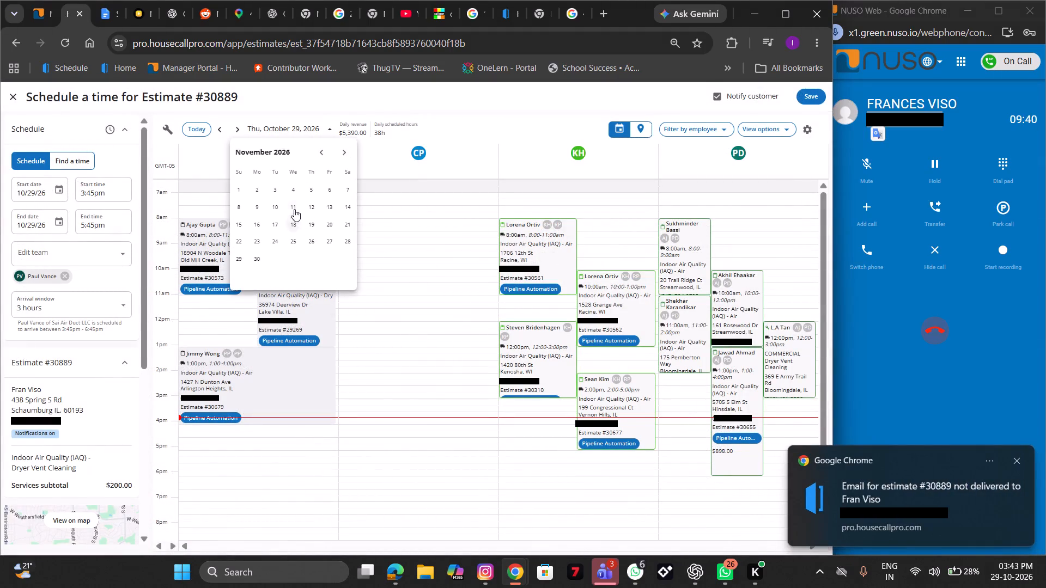
click(291, 225)
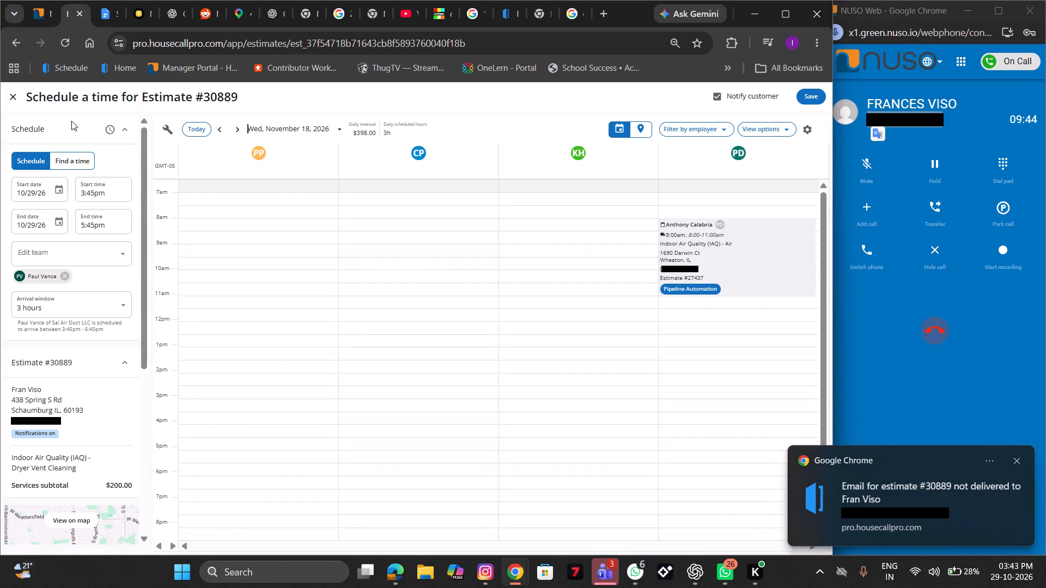
click(8, 98)
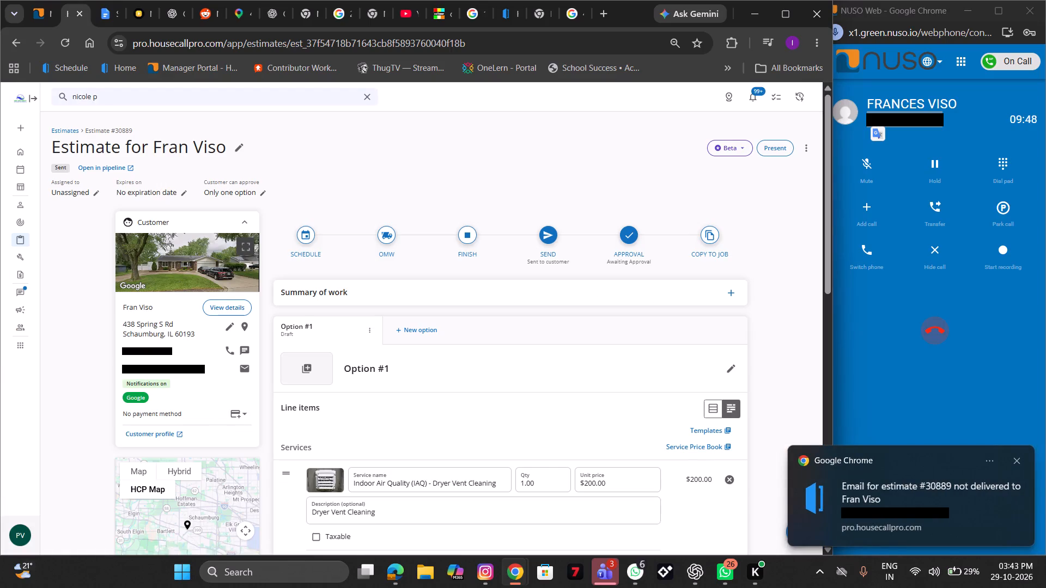
Review the customer's address on the estimate and the driving route from it to the Wheaton job in Google Maps.
drag(192, 336, 123, 324)
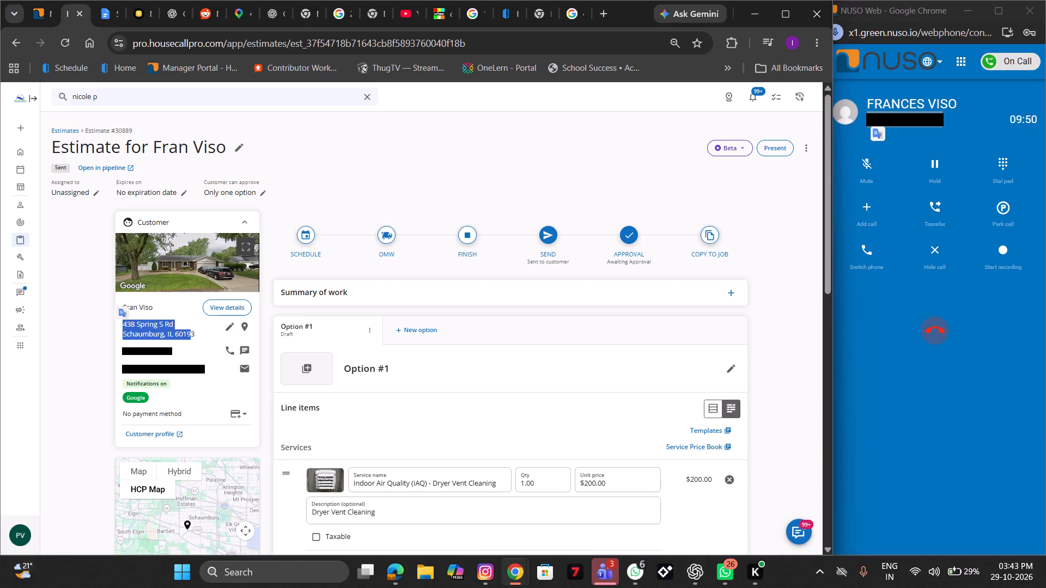
drag(123, 324, 151, 330)
double_click(151, 330)
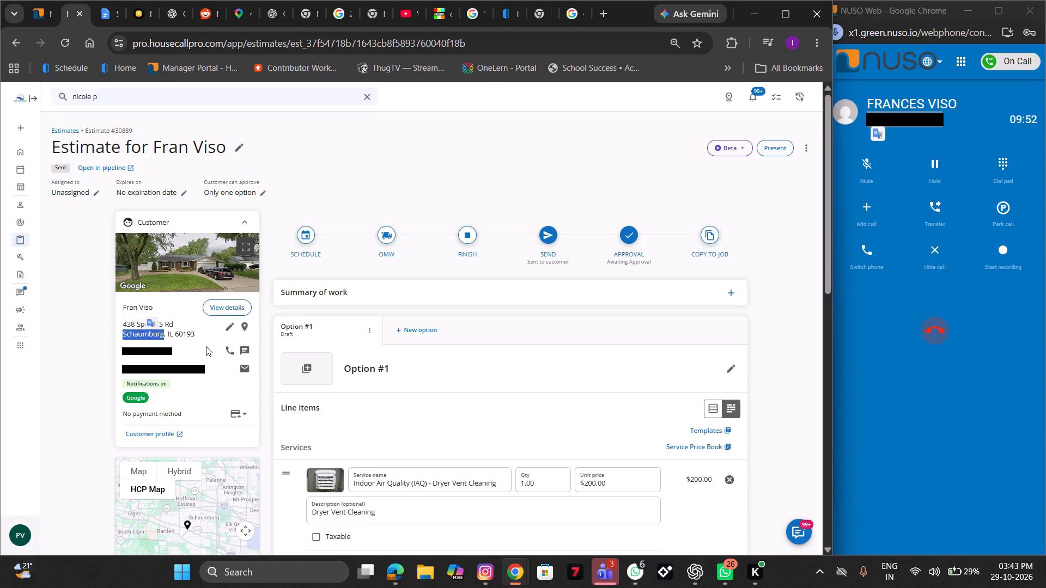
drag(204, 335, 120, 329)
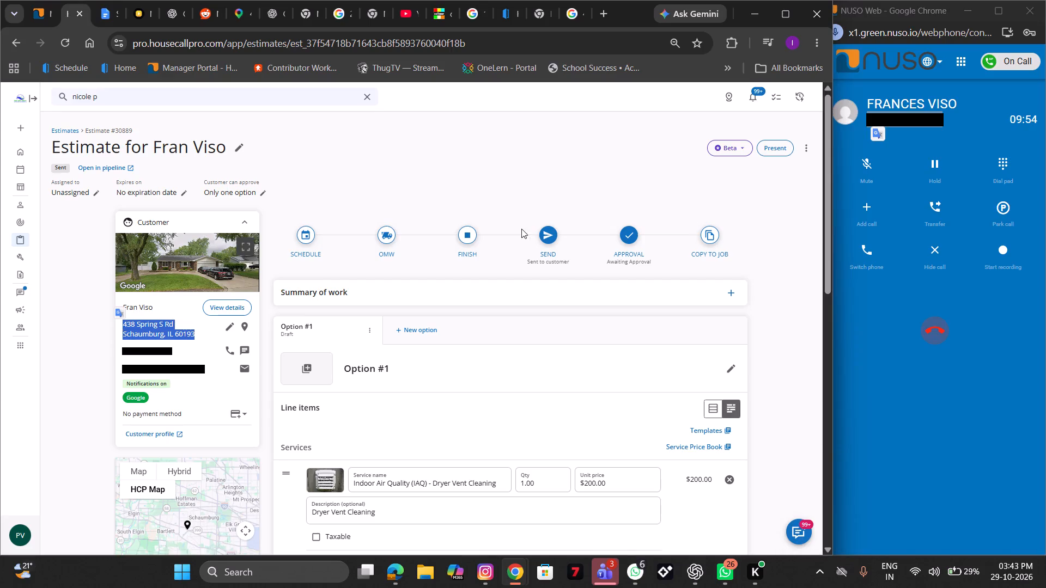
click(299, 230)
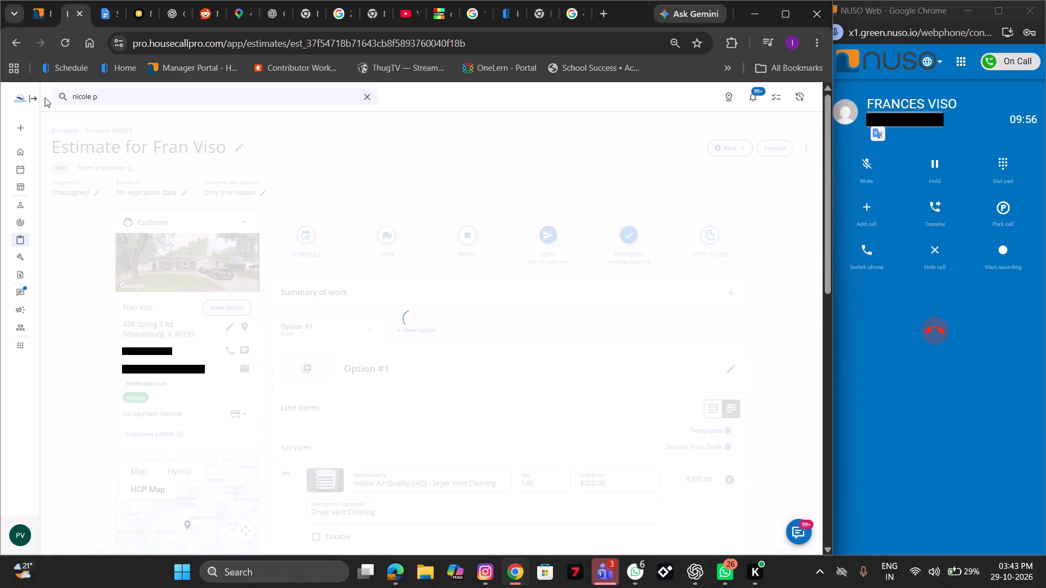
click(567, 14)
click(74, 17)
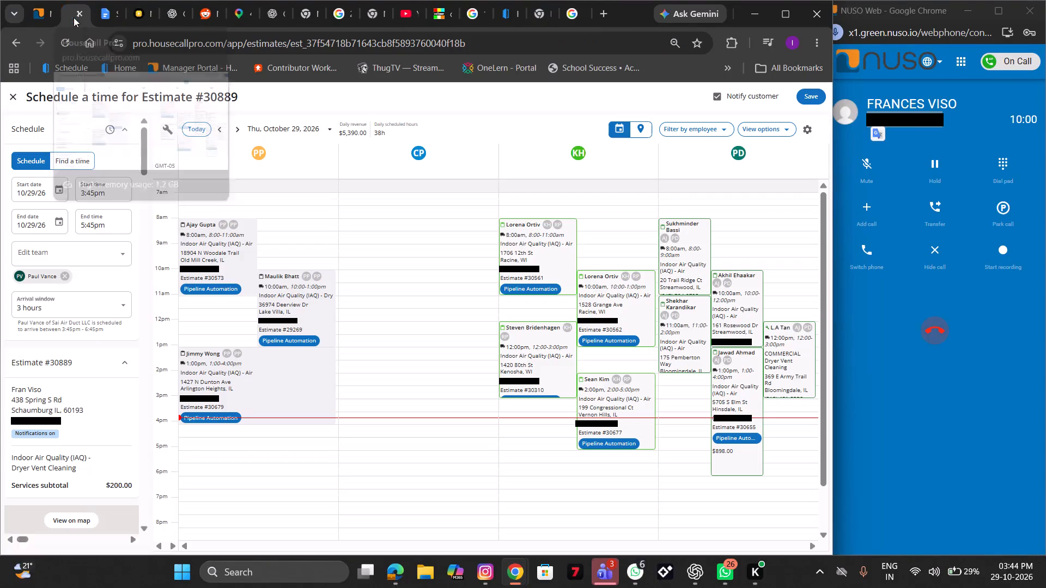
click(18, 103)
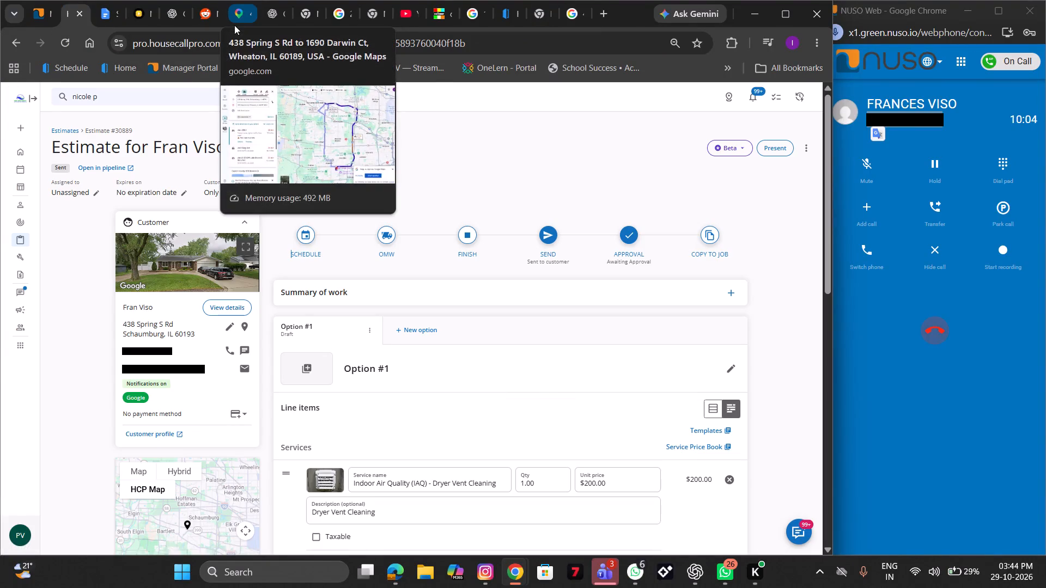
click(251, 12)
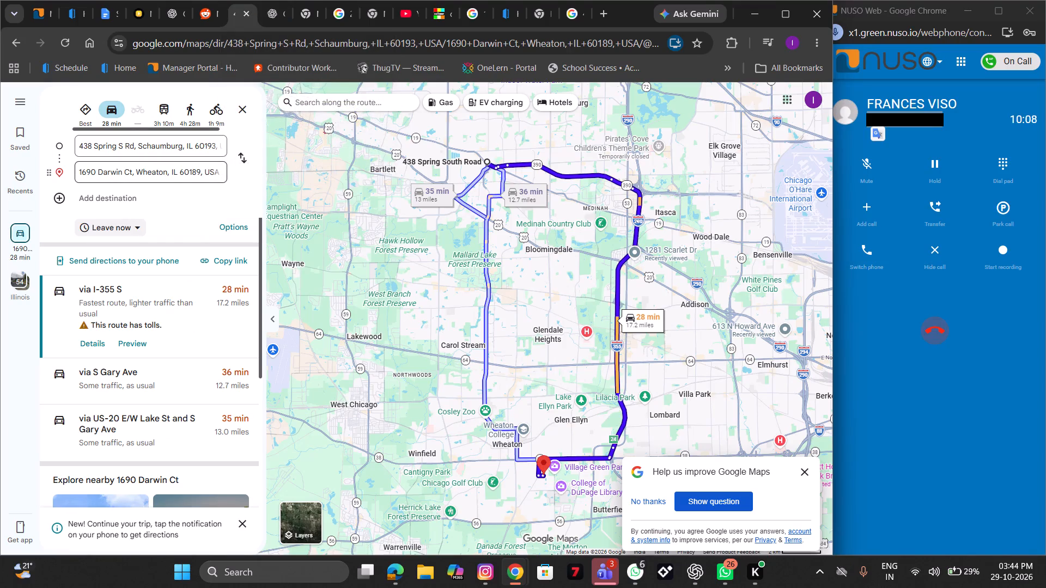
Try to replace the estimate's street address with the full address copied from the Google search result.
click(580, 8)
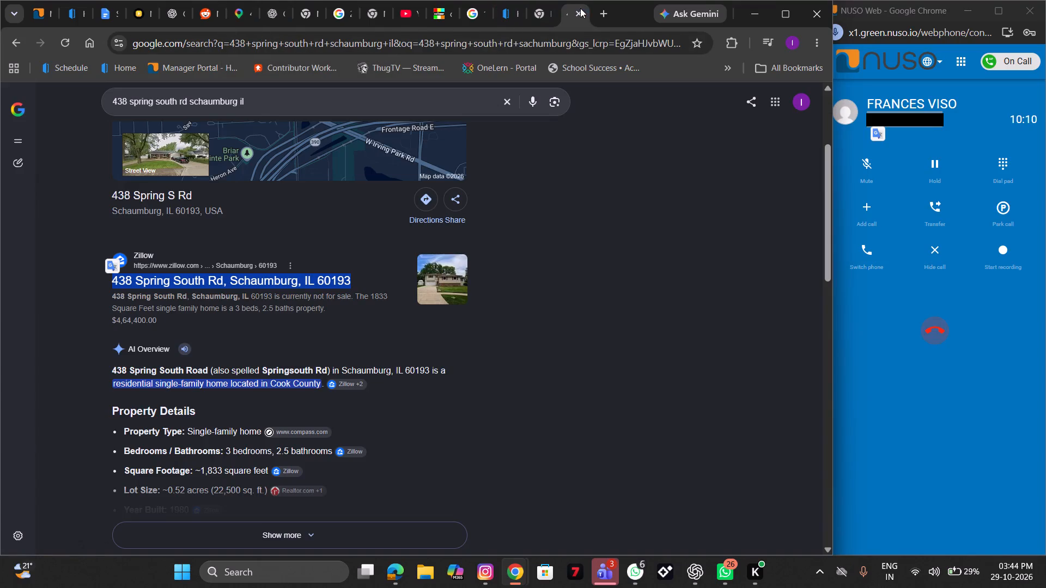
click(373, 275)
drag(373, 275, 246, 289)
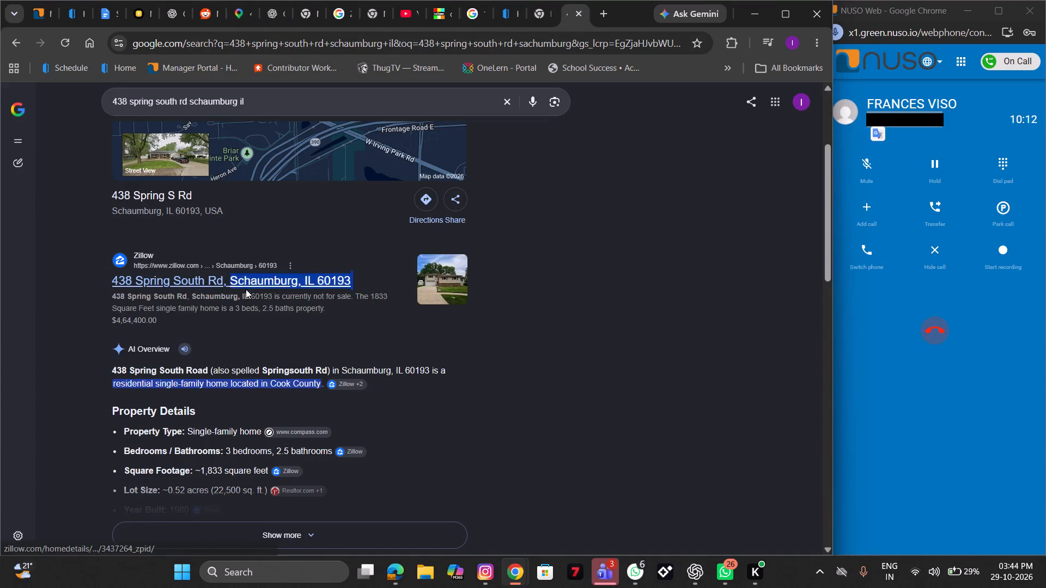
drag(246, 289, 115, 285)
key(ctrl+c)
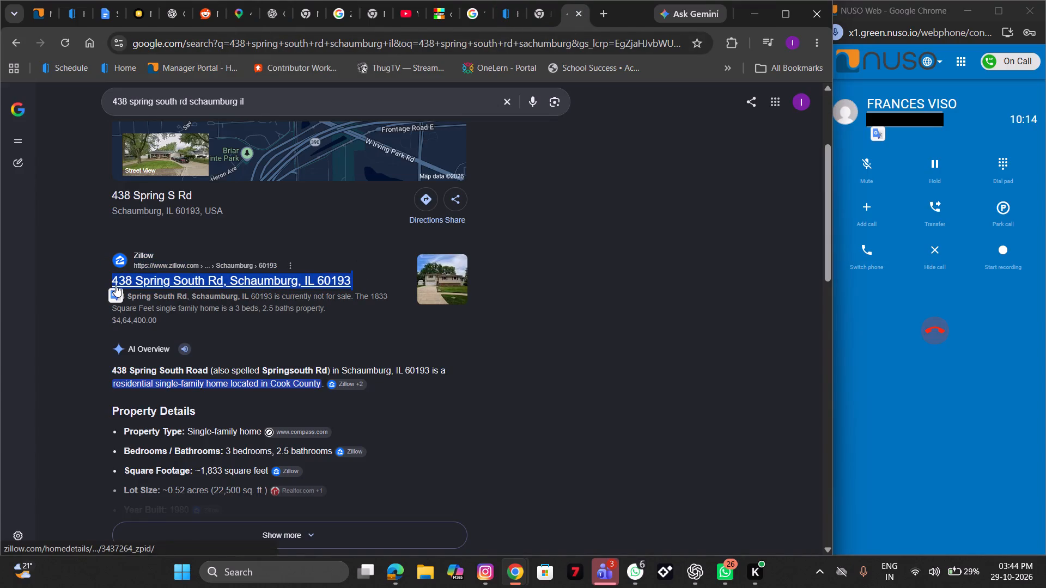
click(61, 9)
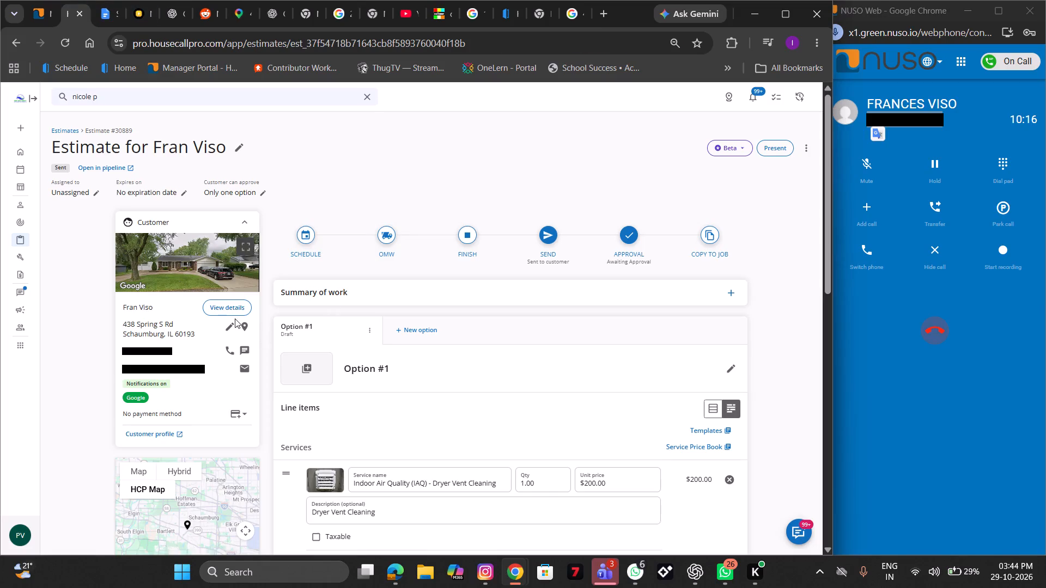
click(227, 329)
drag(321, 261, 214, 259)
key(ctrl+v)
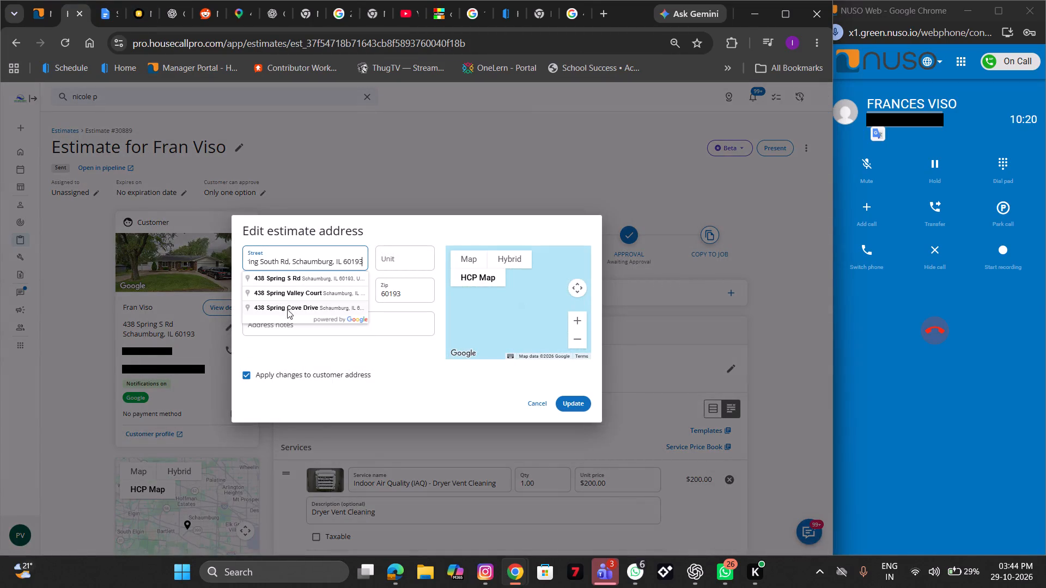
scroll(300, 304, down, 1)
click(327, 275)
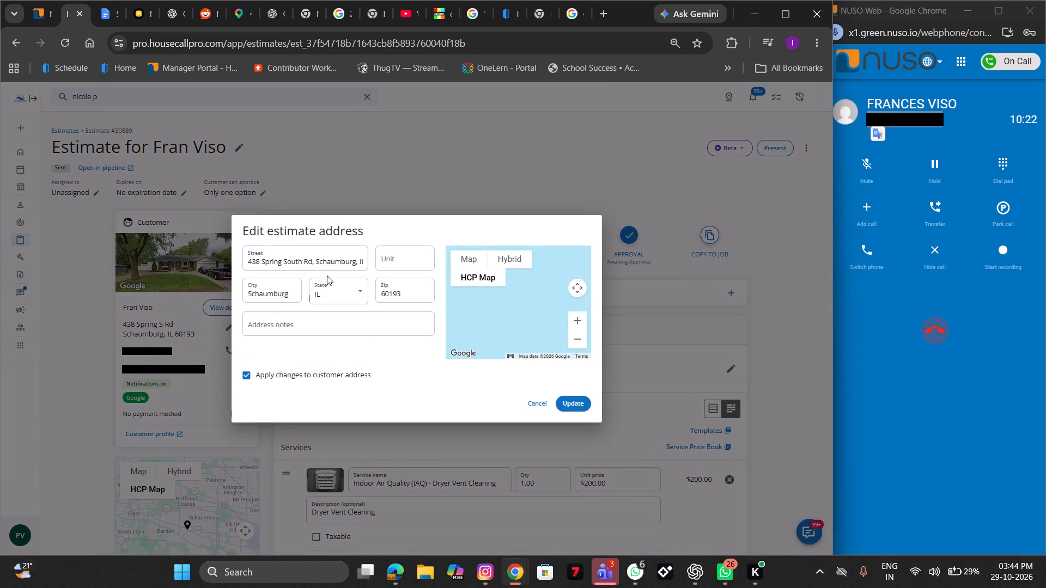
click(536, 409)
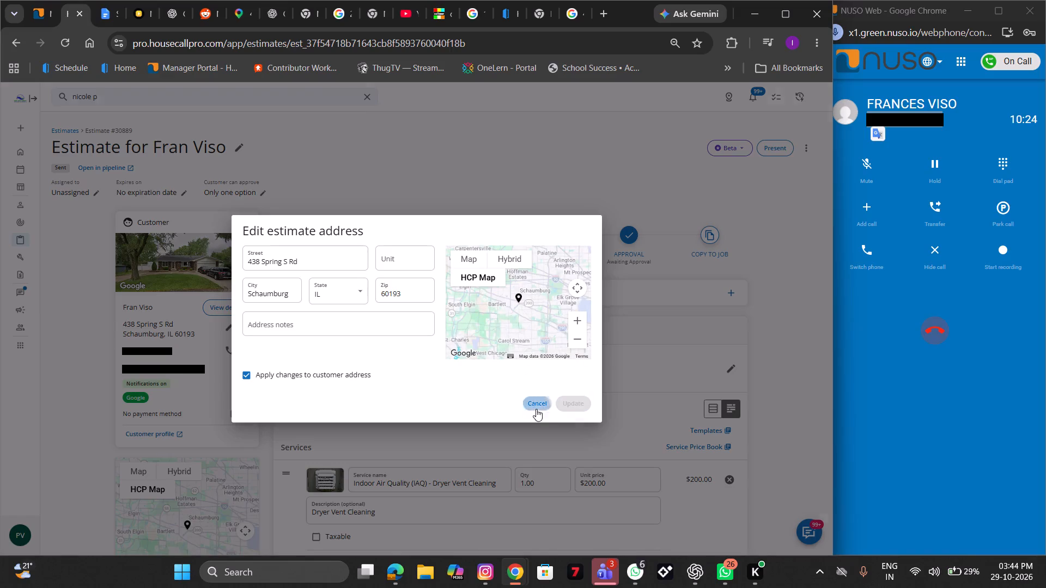
click(303, 234)
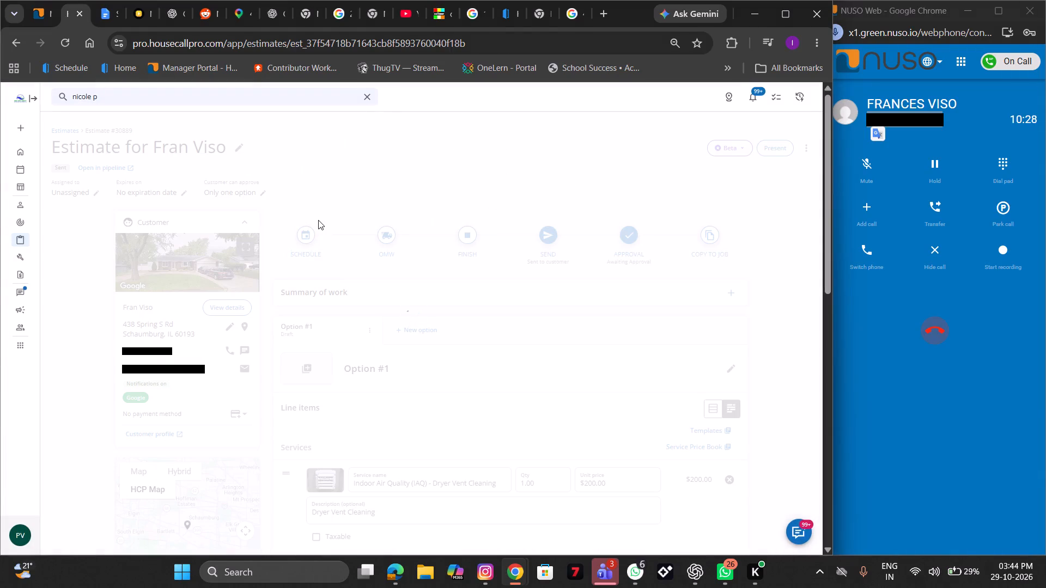
click(309, 133)
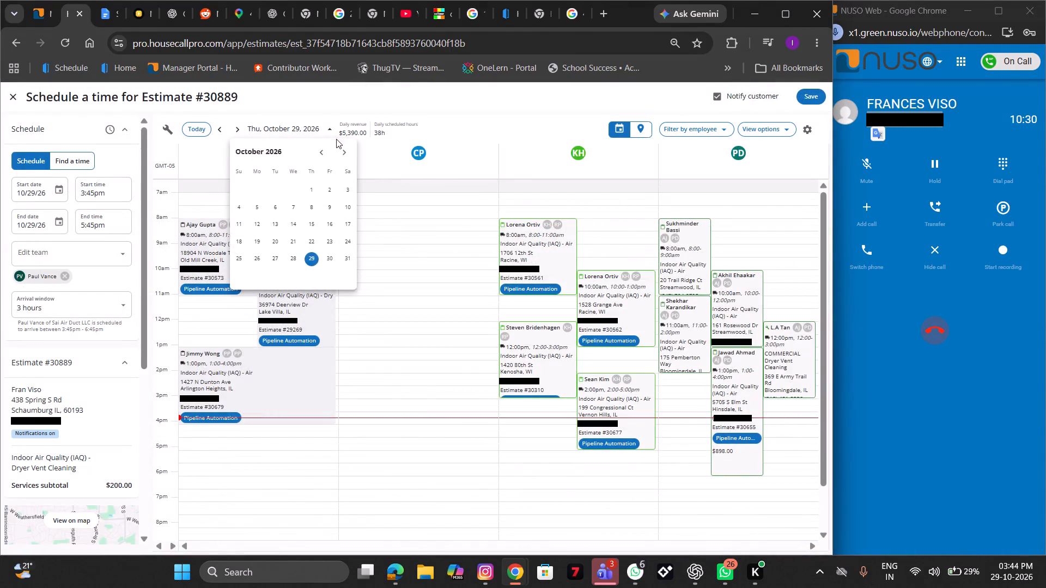
click(342, 153)
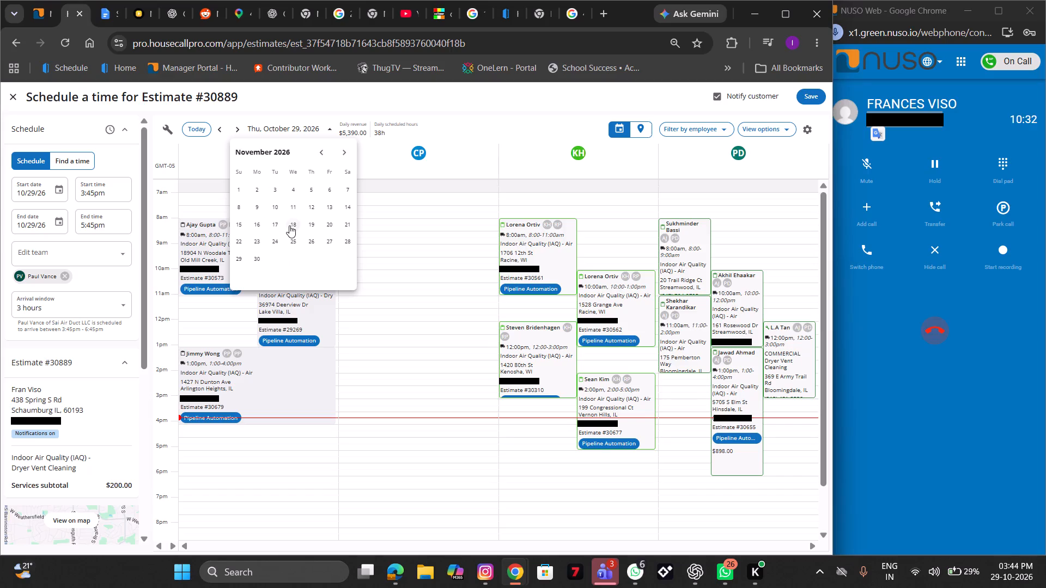
click(289, 225)
click(675, 313)
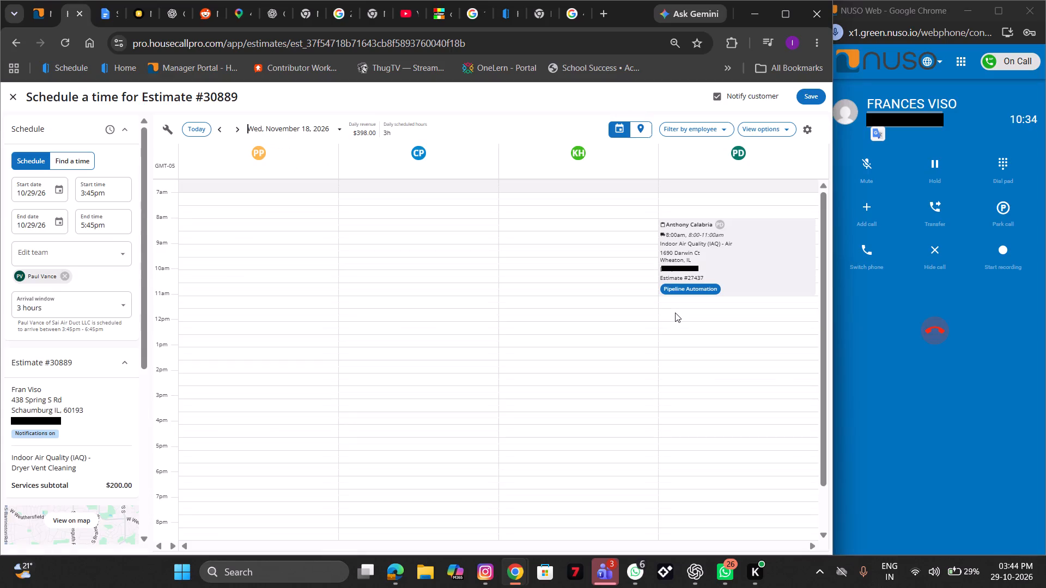
click(675, 313)
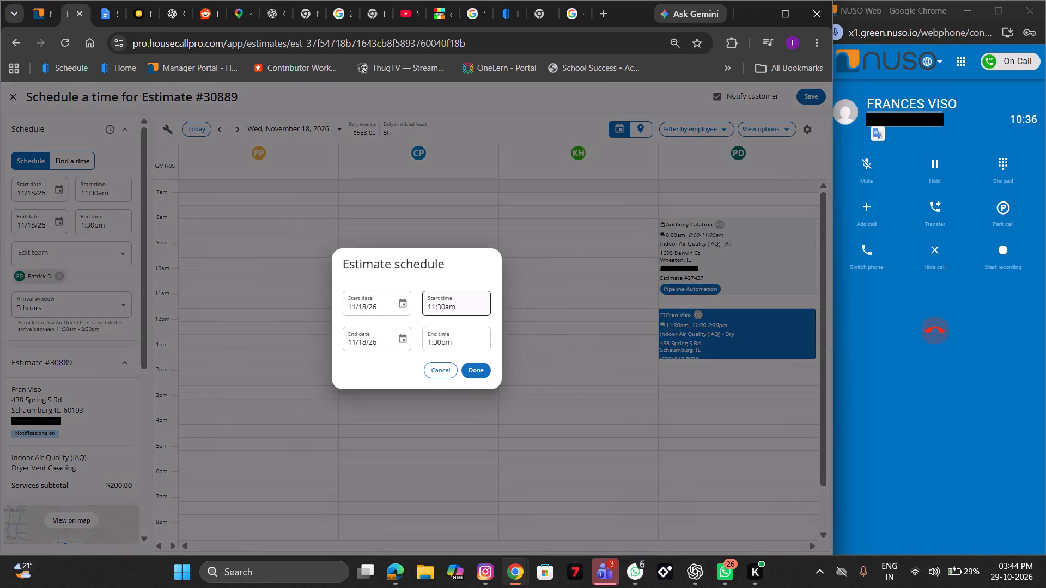
Set the appointment to run from 10:00am to 1:00pm and save the schedule with customer notification on.
click(472, 314)
scroll(457, 367, up, 2)
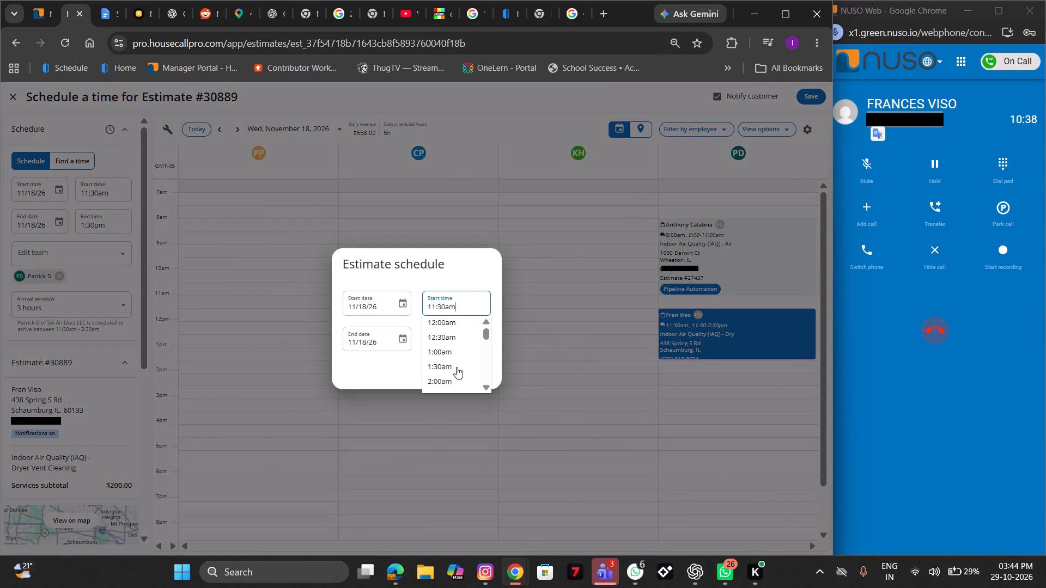
scroll(457, 367, down, 2)
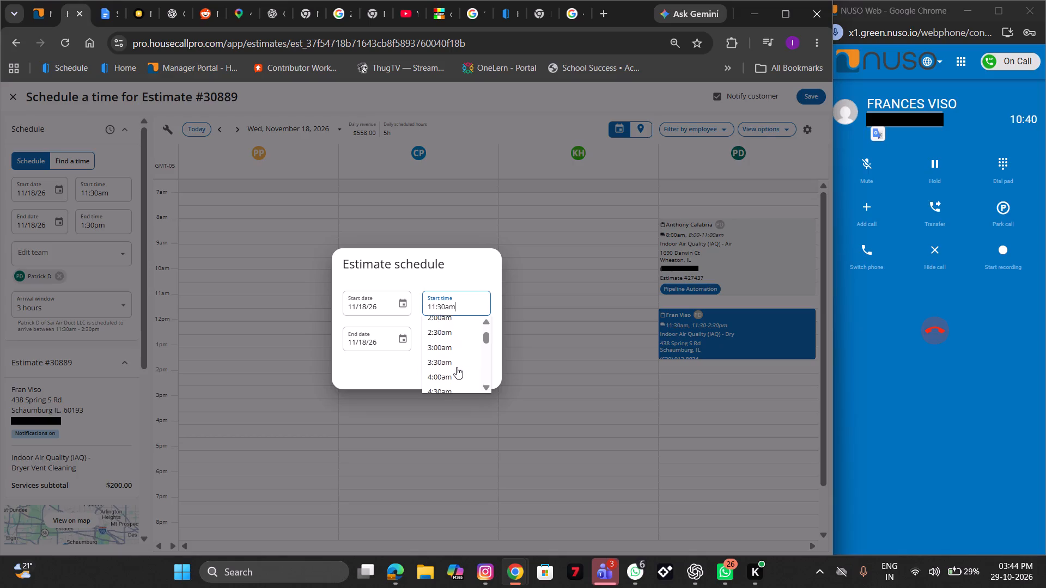
scroll(457, 367, down, 1)
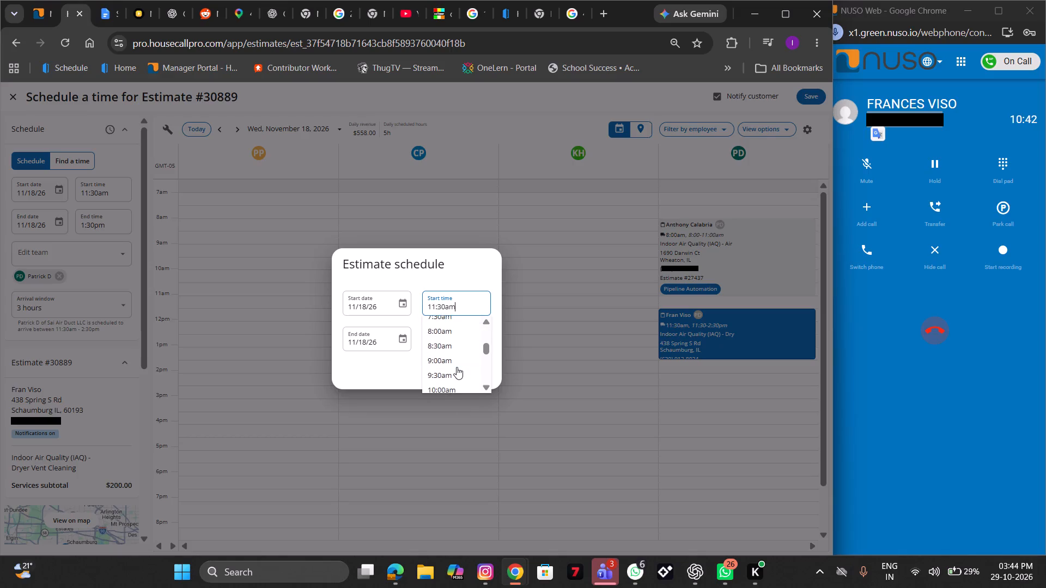
scroll(457, 367, down, 1)
click(458, 358)
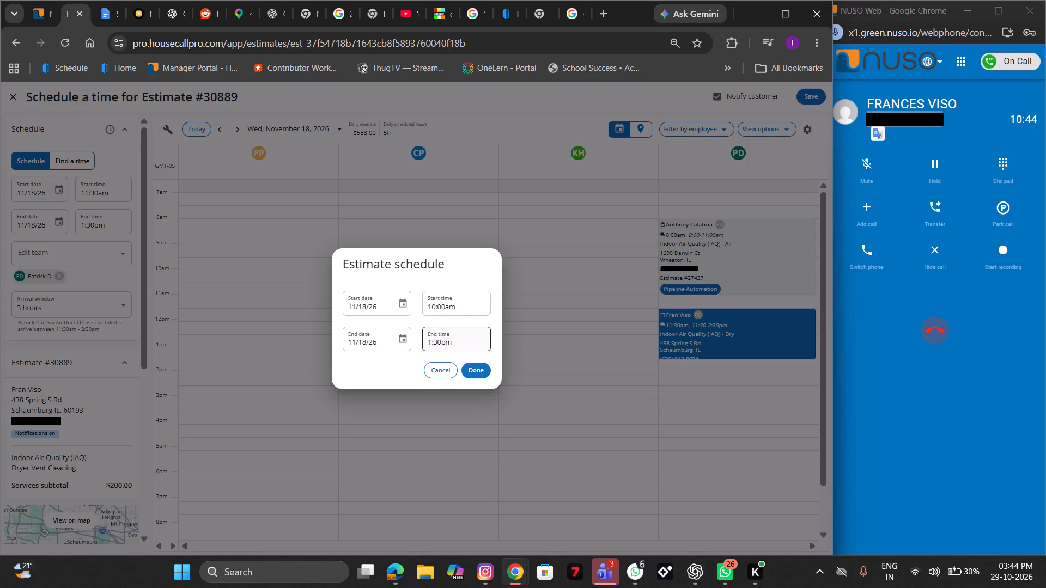
click(460, 350)
click(455, 361)
click(475, 367)
click(812, 101)
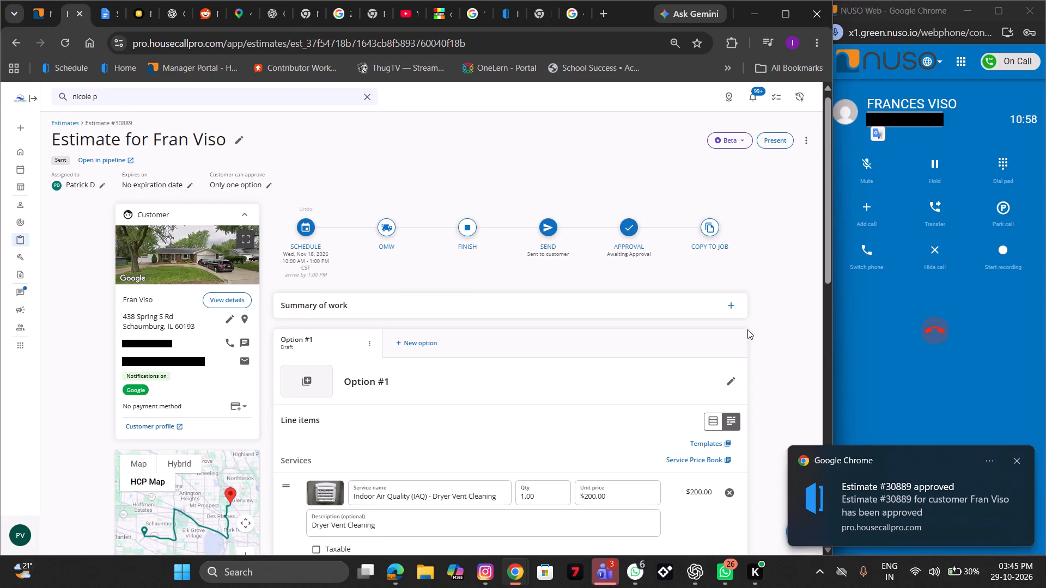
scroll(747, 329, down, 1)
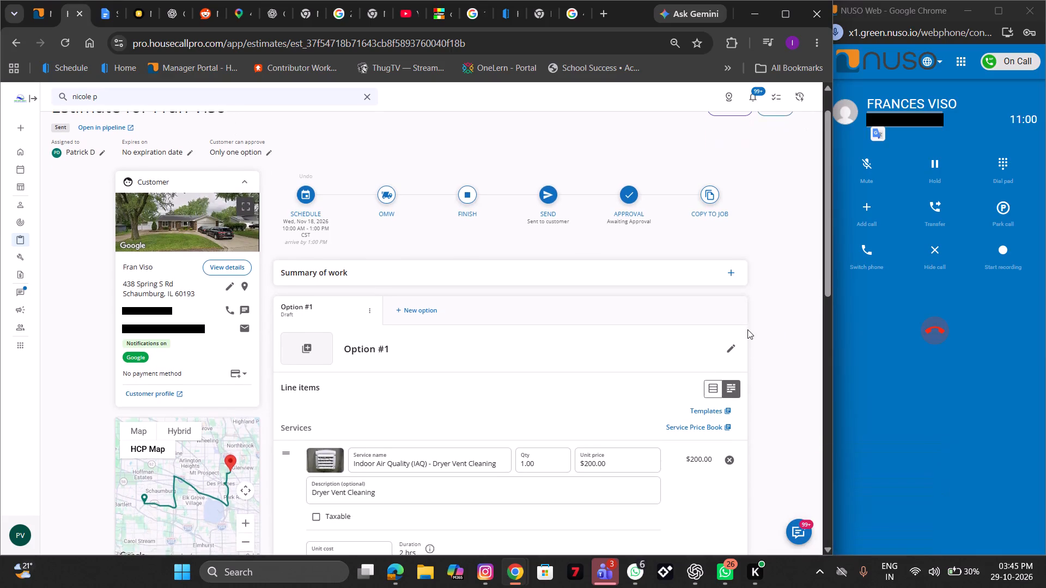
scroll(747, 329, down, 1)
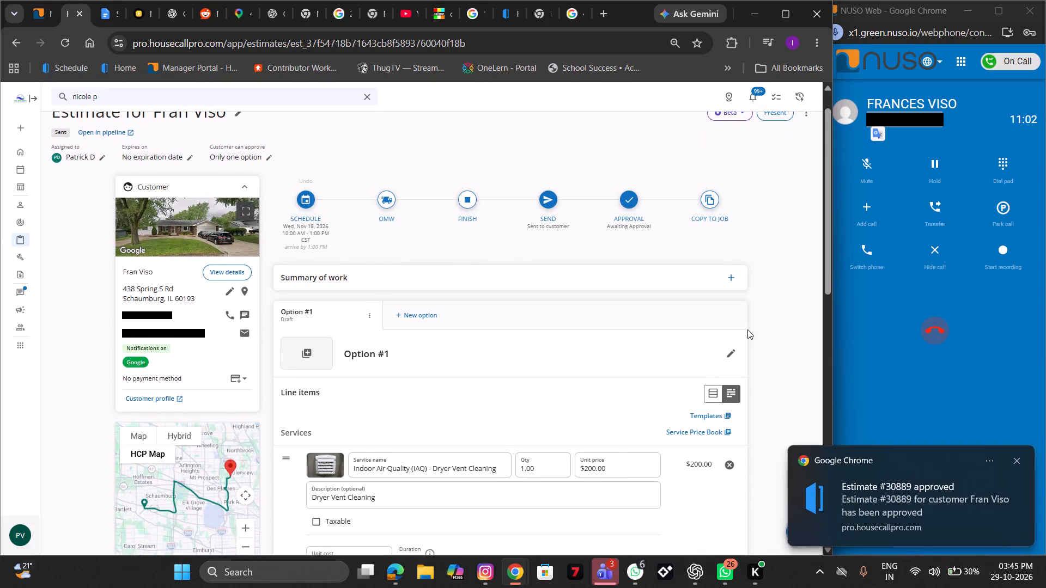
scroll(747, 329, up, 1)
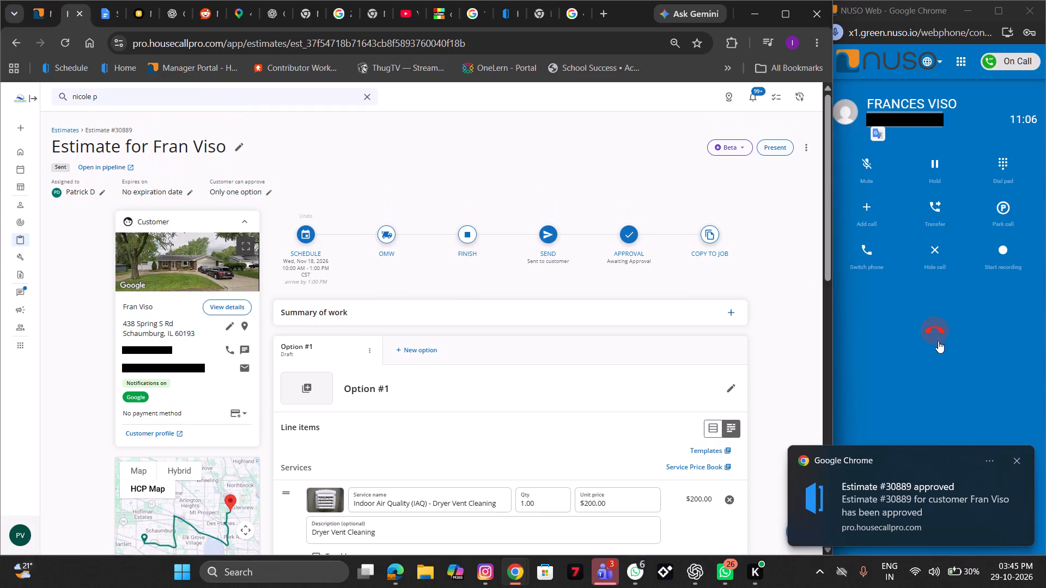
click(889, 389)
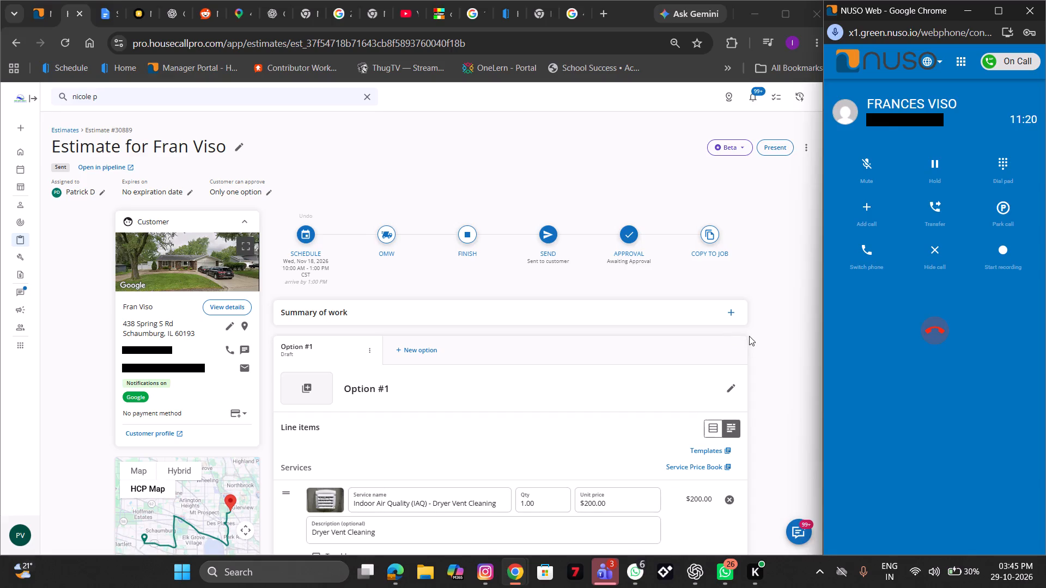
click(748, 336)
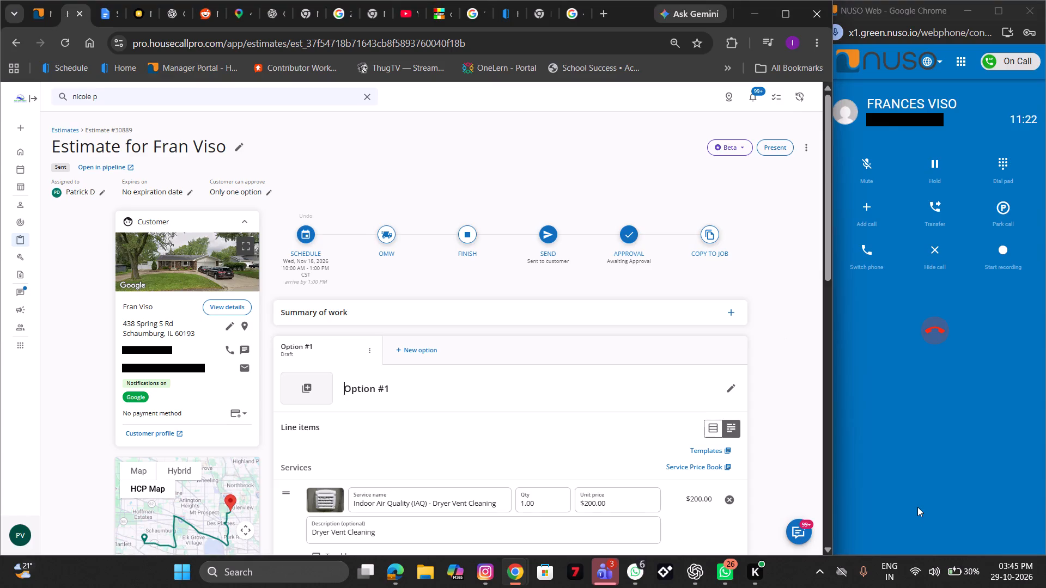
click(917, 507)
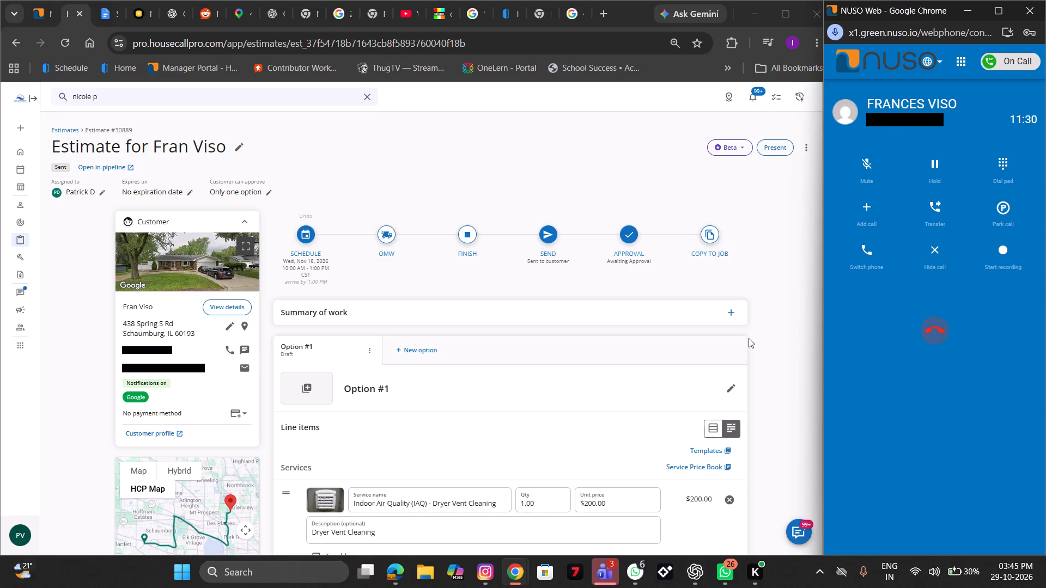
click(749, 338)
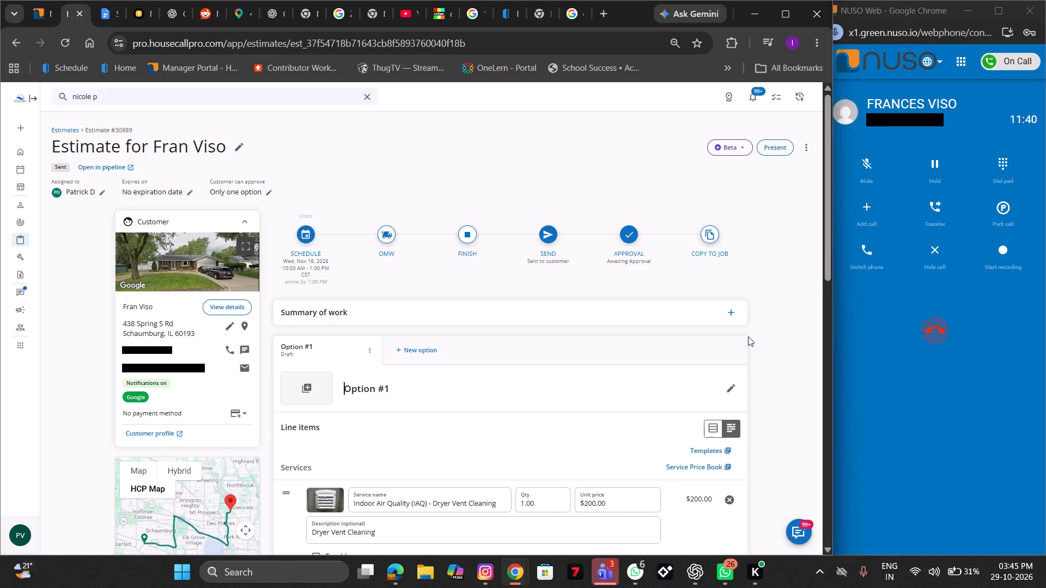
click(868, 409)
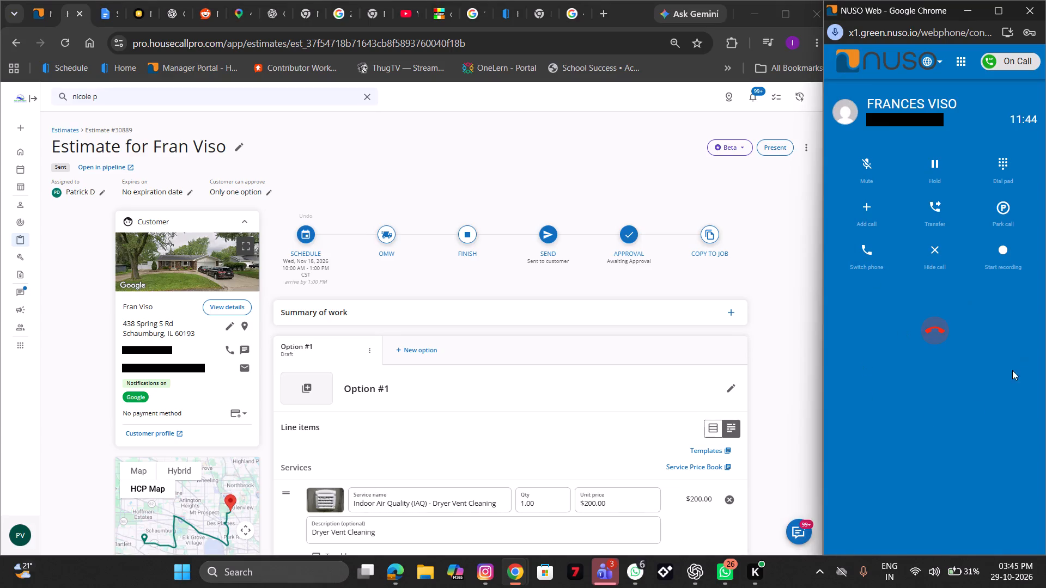
End the active customer call in the NUSO web phone.
triple_click(938, 333)
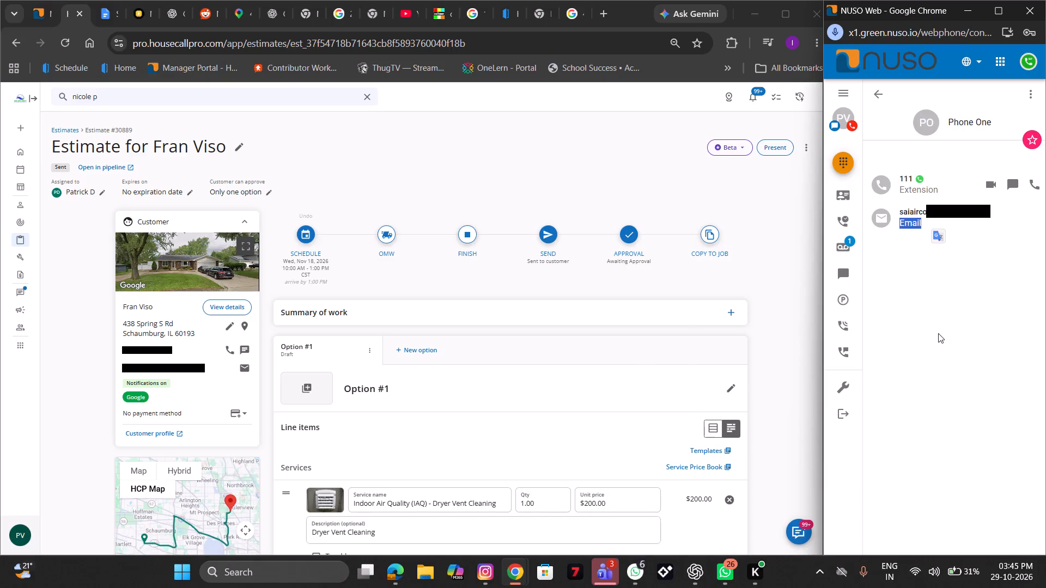
Open the customer's contact info from the estimate for editing and delete one character from the email address.
click(214, 306)
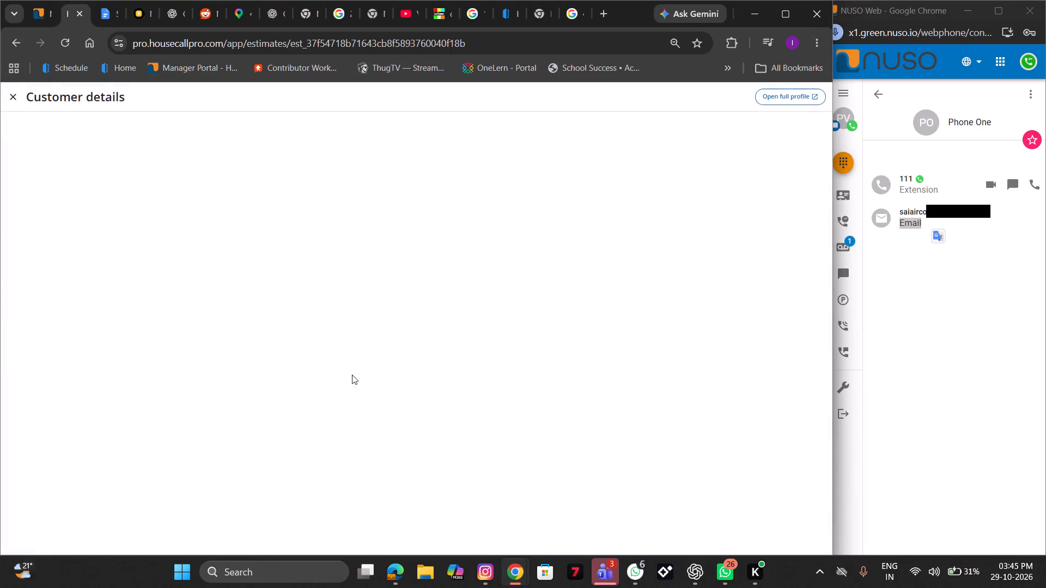
click(192, 260)
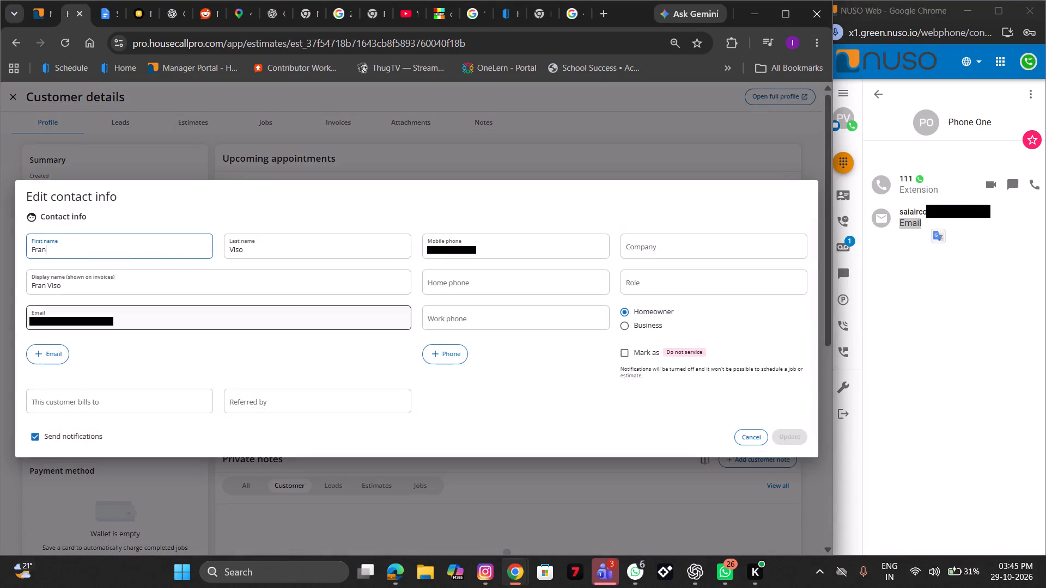
click(38, 321)
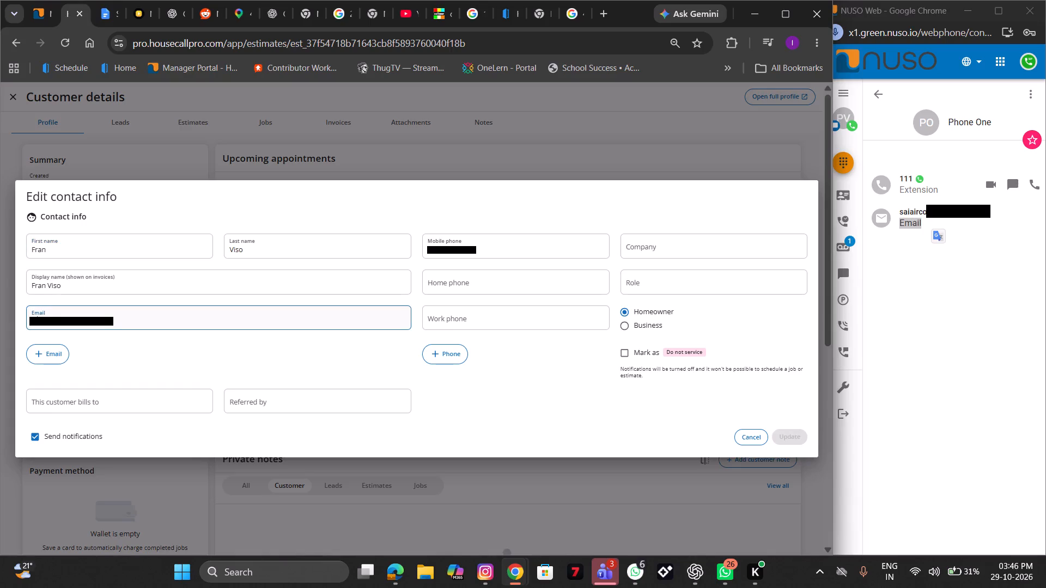
key(BackSpace)
click(57, 324)
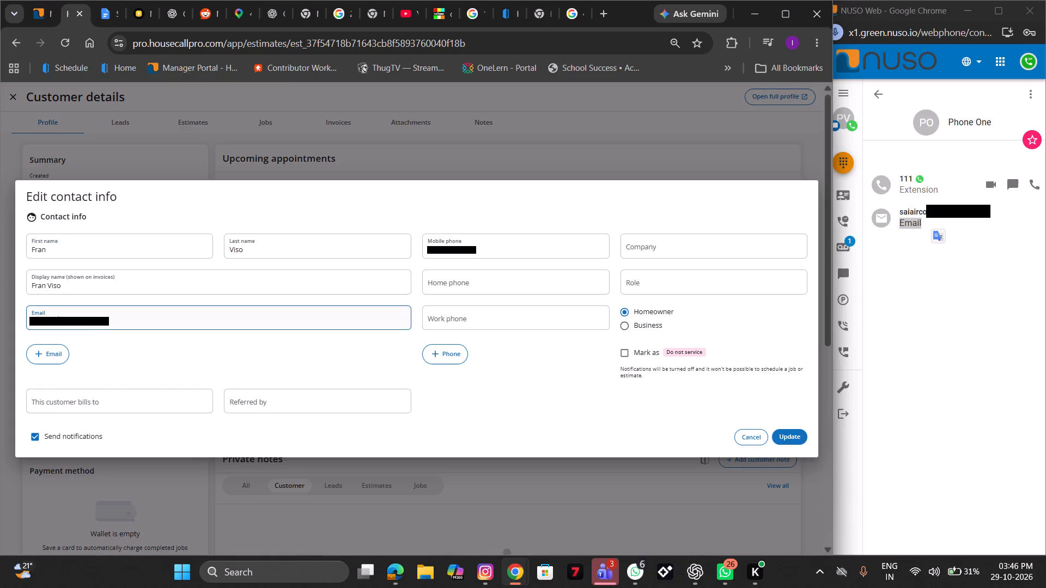
Switch to the NUSO portal and open the call history.
click(34, 20)
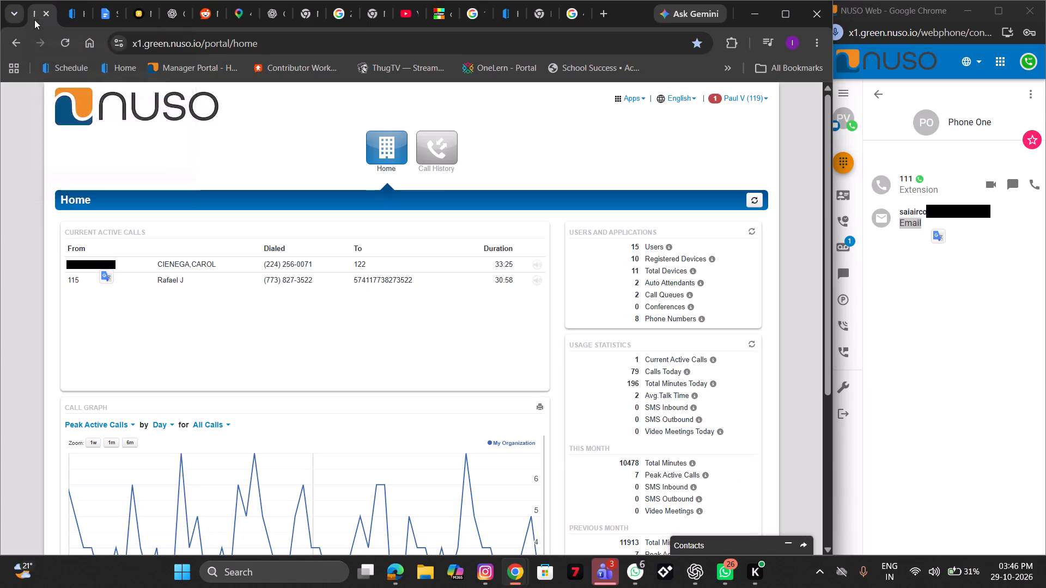
click(437, 164)
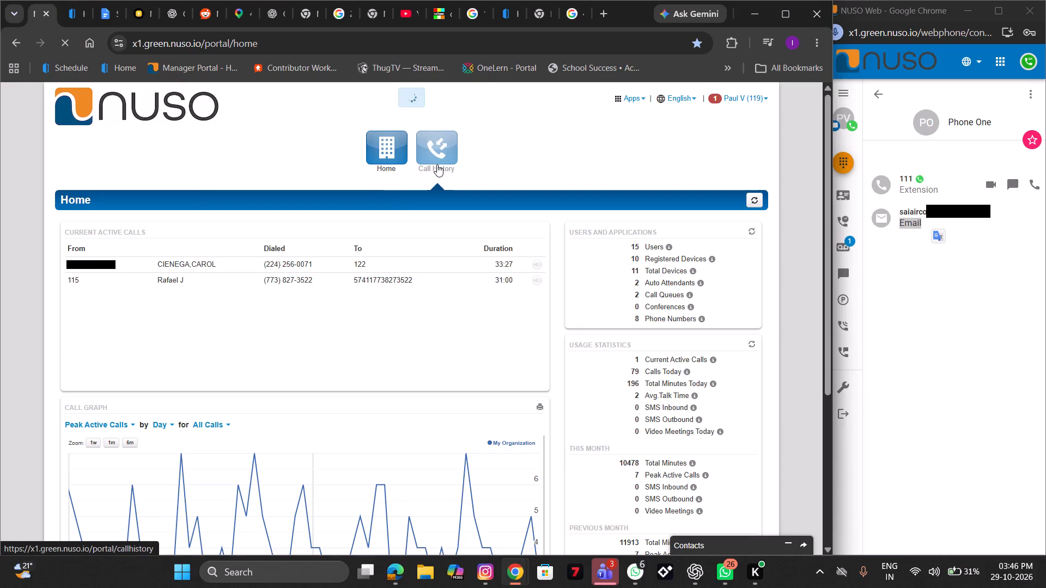
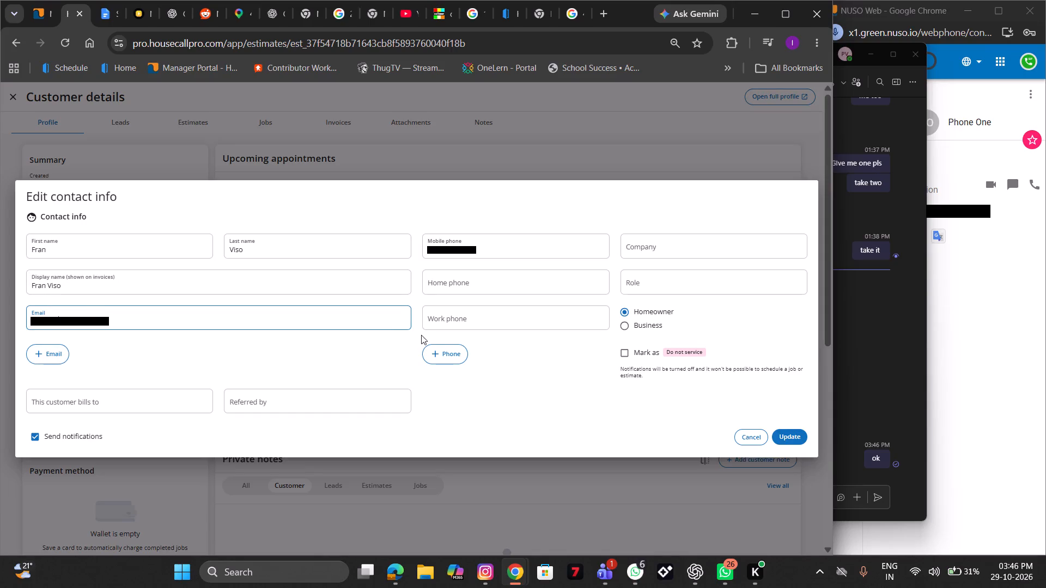
Save the customer's edited contact info and close the customer details to return to the estimate.
click(785, 441)
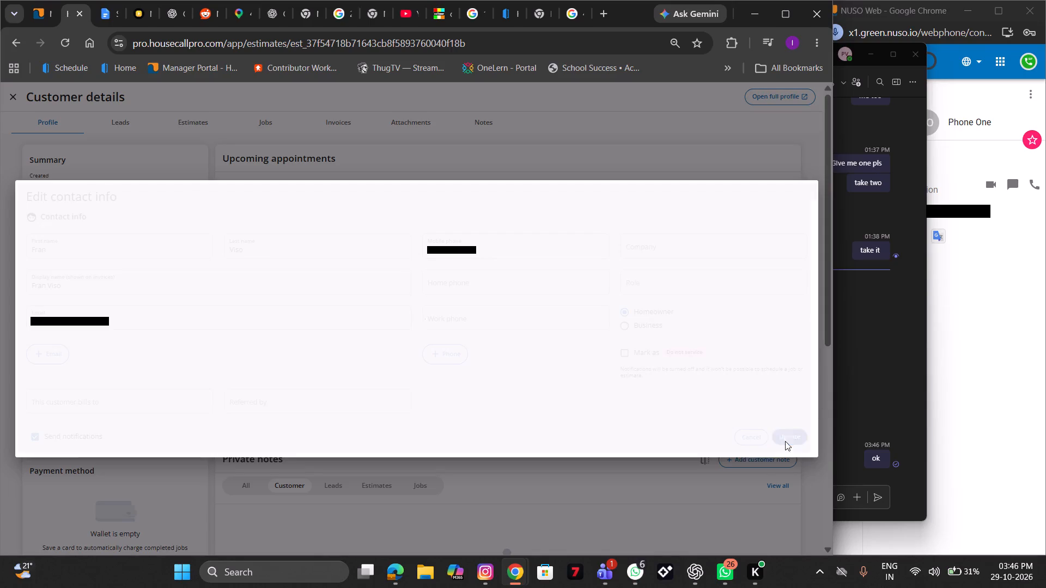
click(8, 94)
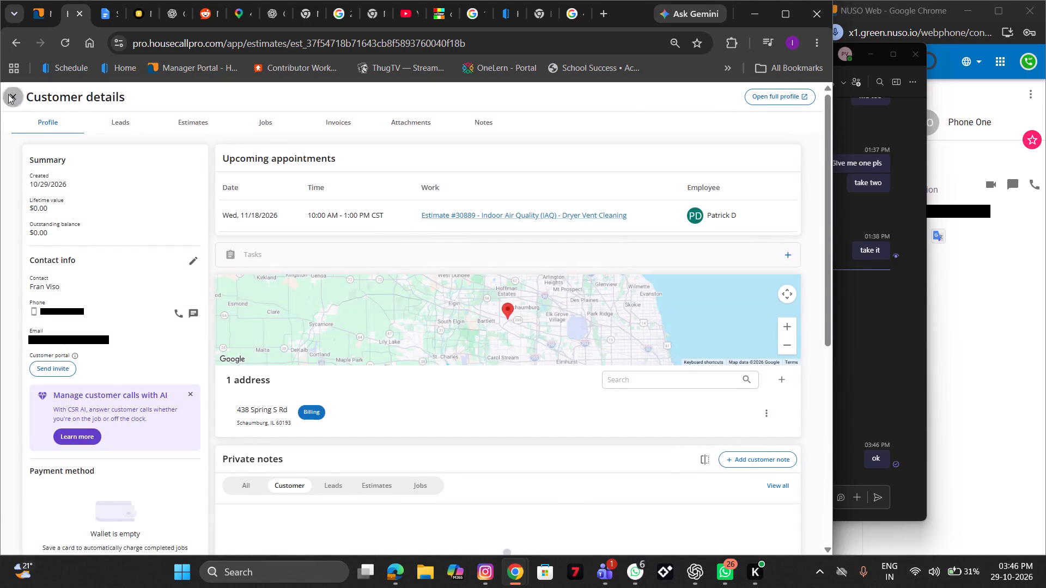
Add a private note to the estimate starting with "Customer is looking for dryer vent cleaning.".
scroll(310, 376, down, 8)
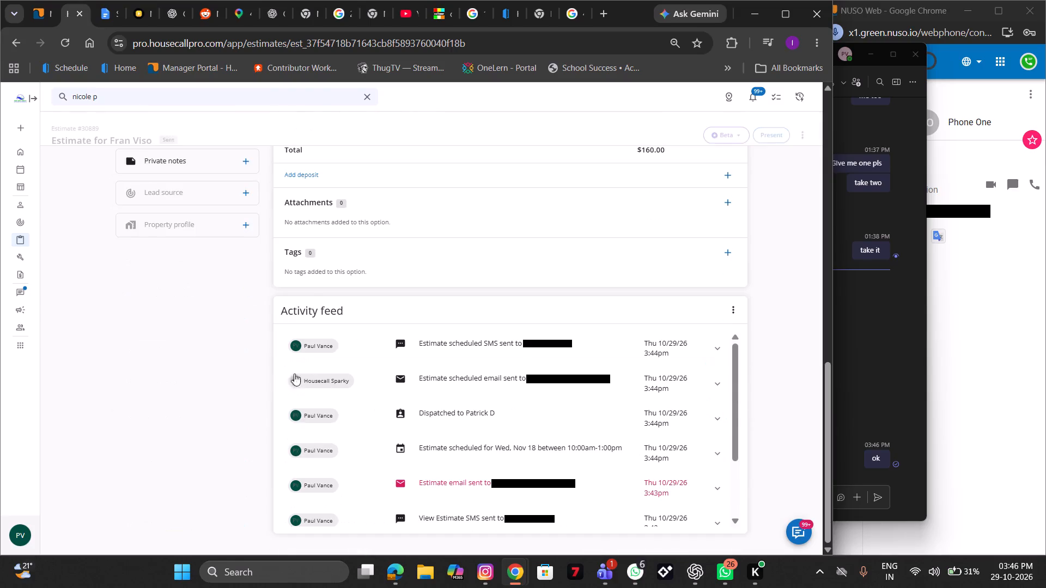
scroll(217, 249, up, 1)
click(218, 216)
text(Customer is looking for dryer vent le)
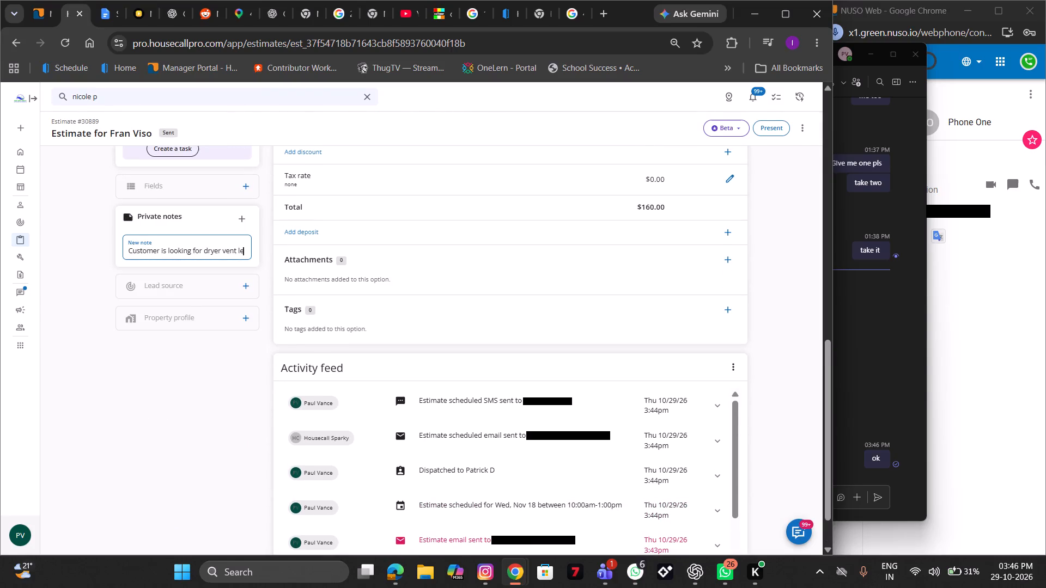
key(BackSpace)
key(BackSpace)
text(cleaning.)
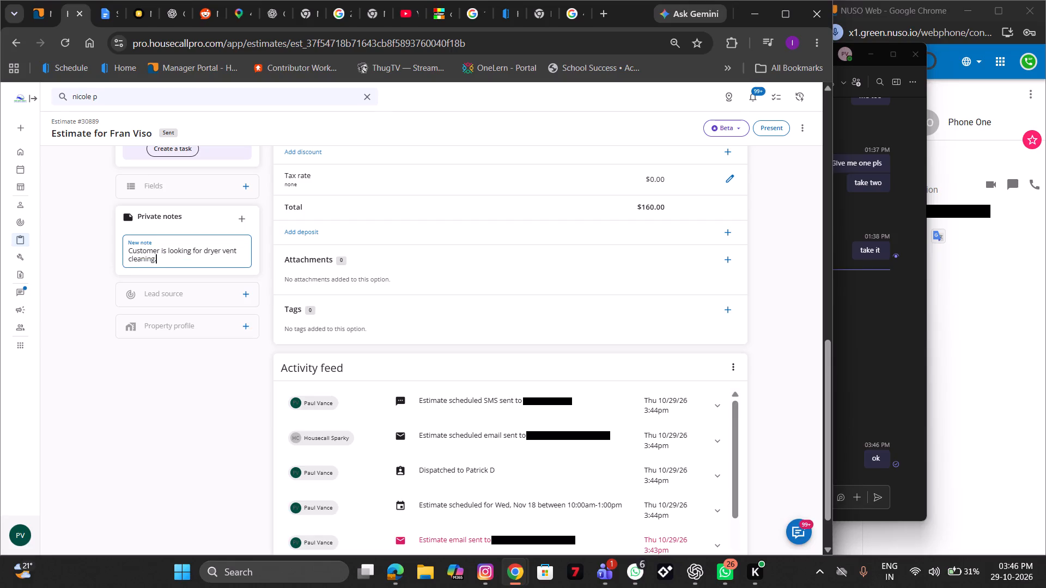
Continue the note: ", Dryer is on the main floor vents out from the side. Explained her about the service what we do how we do".
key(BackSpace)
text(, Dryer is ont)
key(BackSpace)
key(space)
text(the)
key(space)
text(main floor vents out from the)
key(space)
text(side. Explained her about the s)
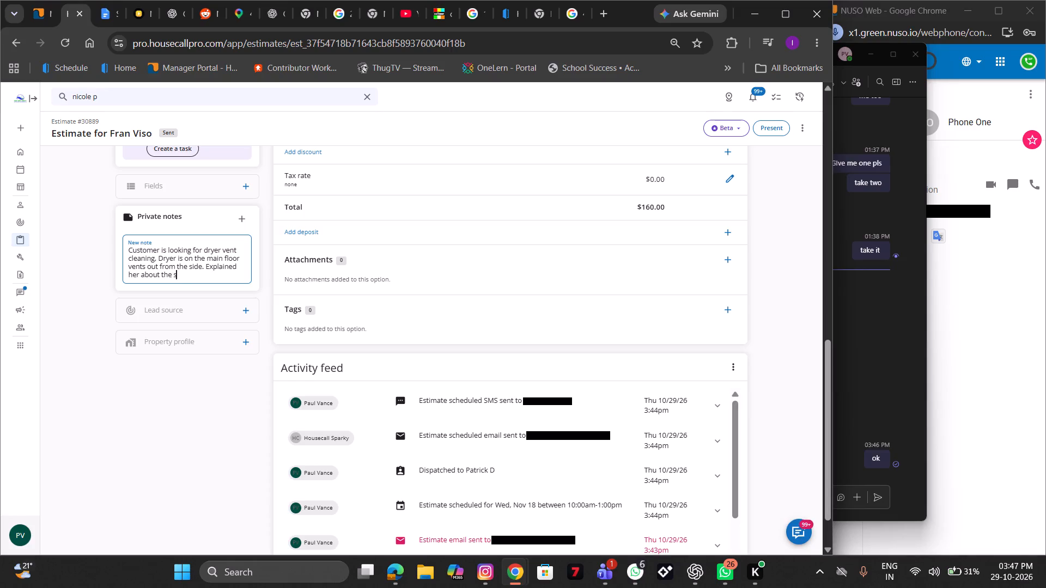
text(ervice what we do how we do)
Finish the private note with ". Quoted $198 after negotiation quoted the best $160 she agreed for it booked." and leave the note field.
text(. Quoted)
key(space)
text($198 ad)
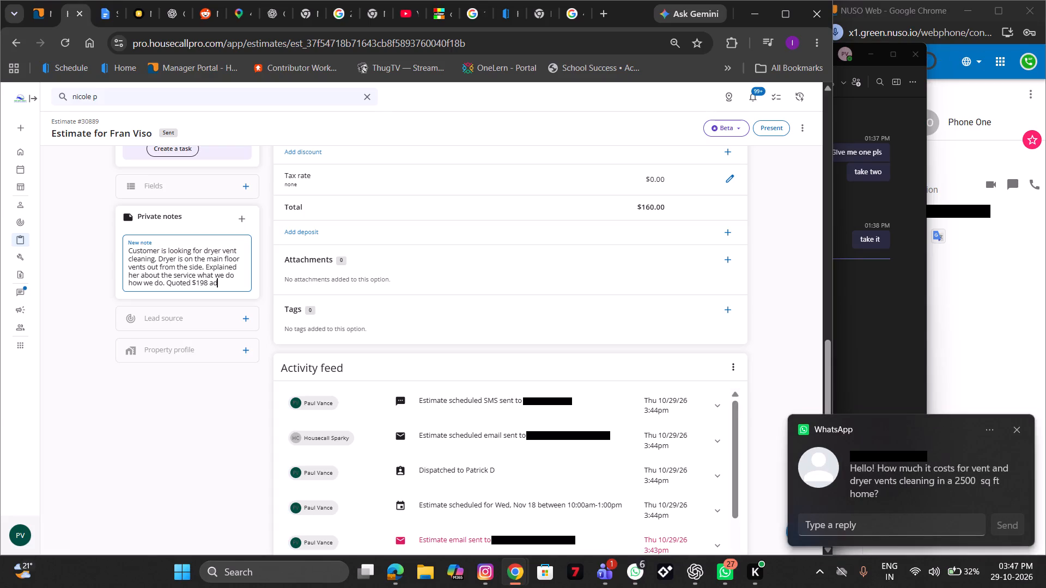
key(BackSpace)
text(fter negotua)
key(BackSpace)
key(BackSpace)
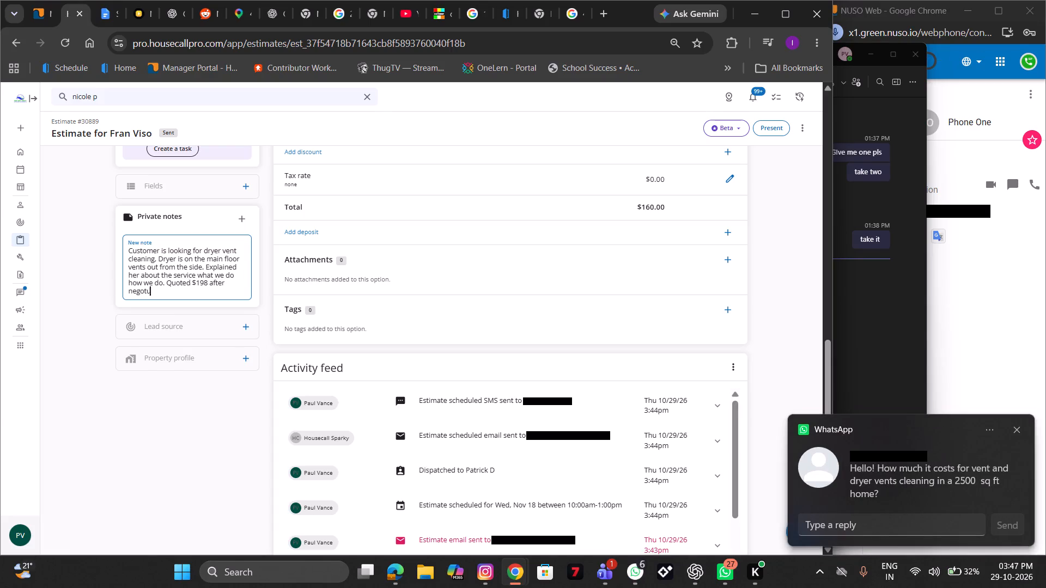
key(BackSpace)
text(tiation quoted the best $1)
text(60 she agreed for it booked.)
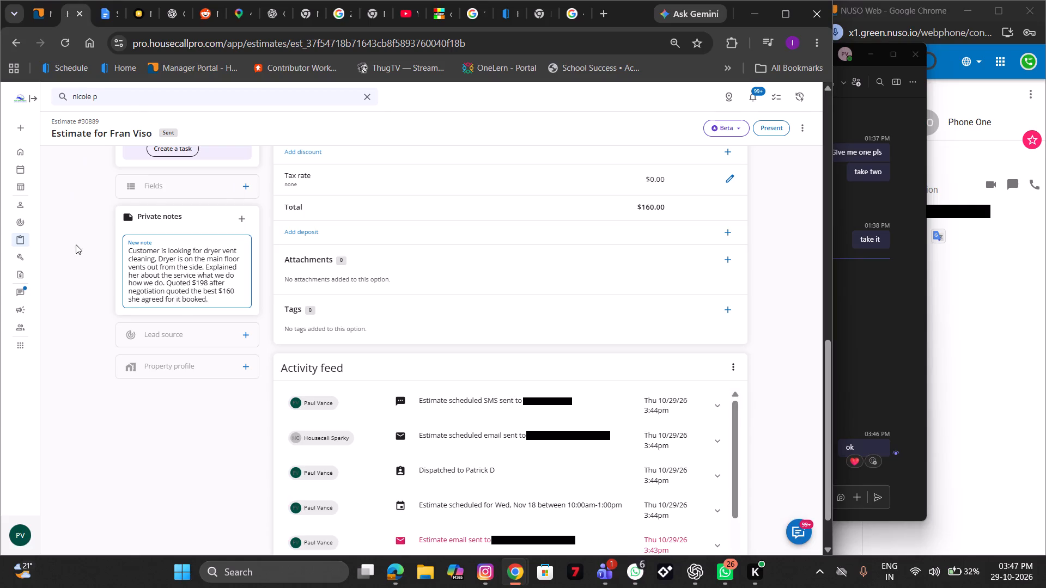
click(76, 244)
scroll(76, 244, up, 4)
click(324, 102)
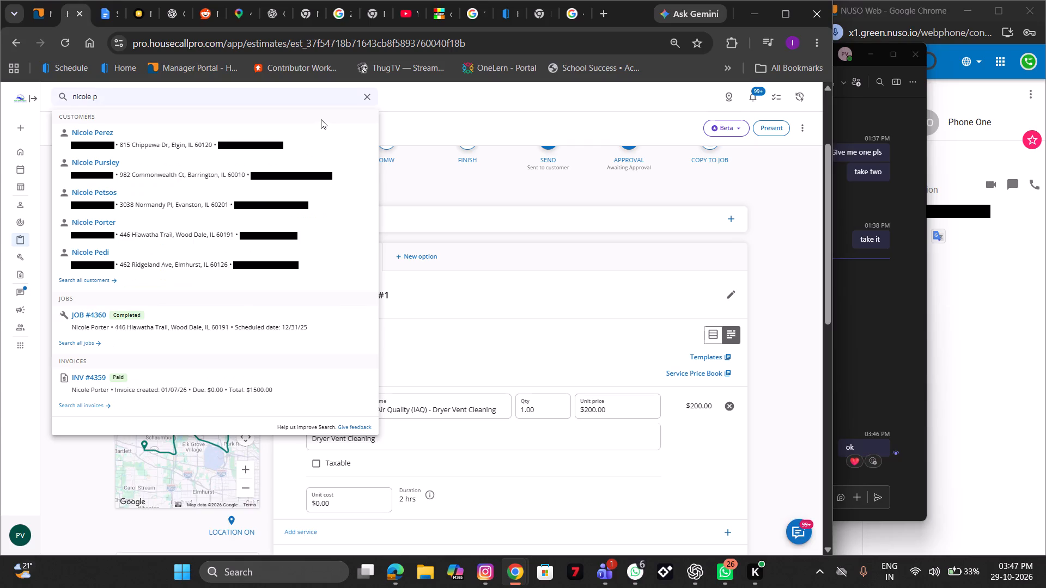
click(208, 260)
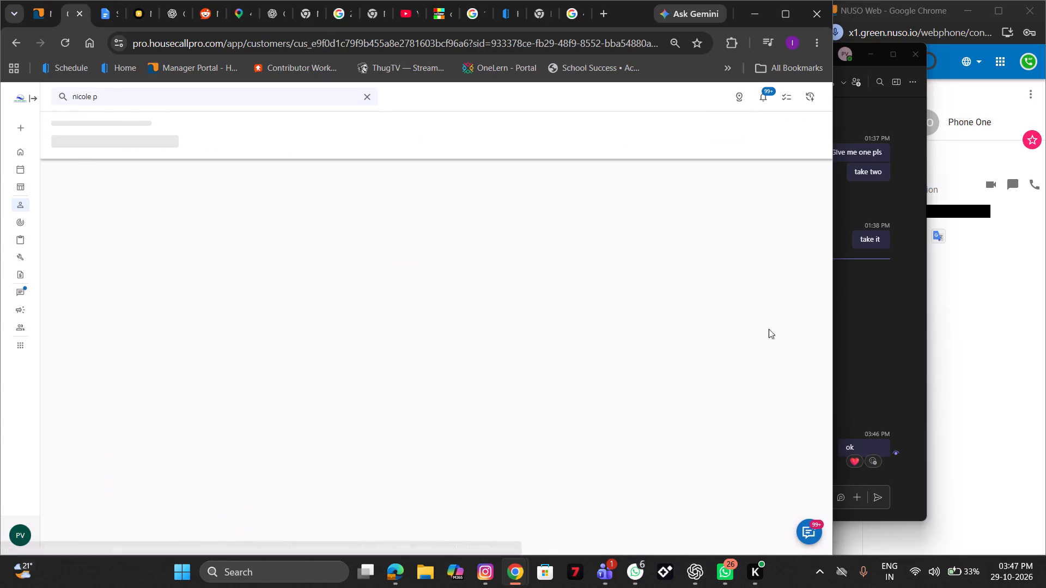
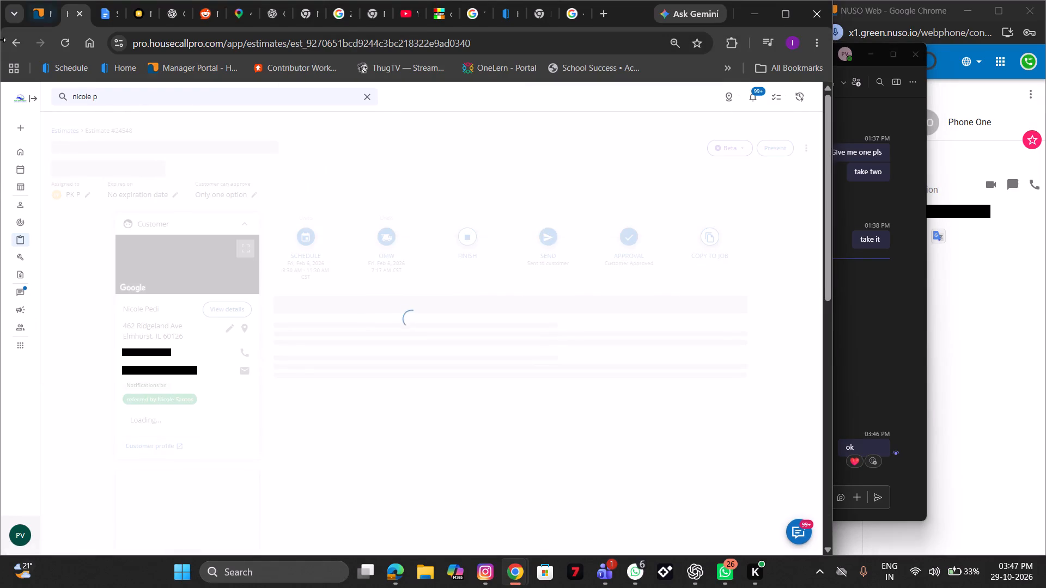
click(42, 21)
click(73, 16)
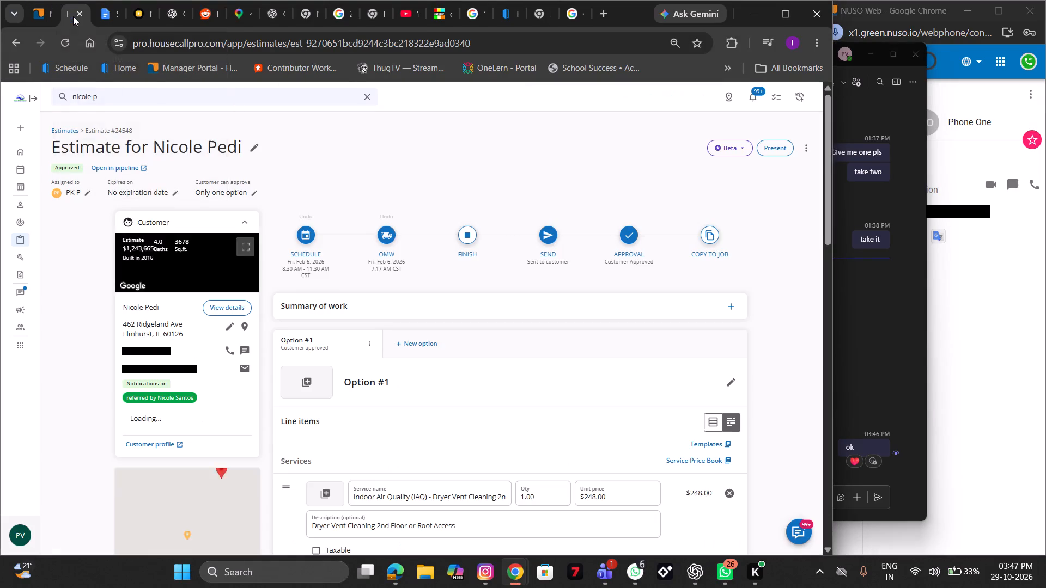
scroll(224, 138, down, 6)
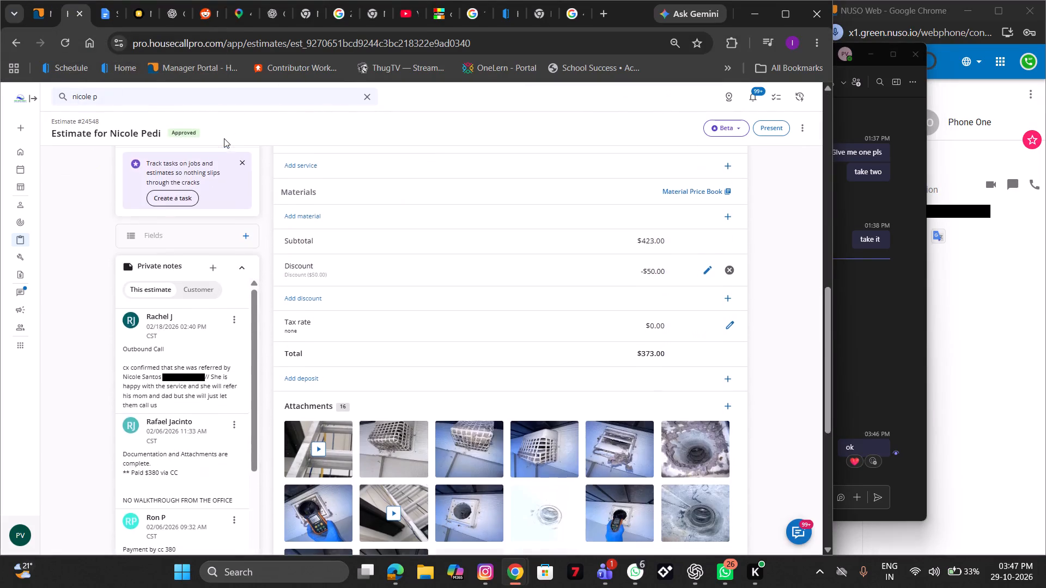
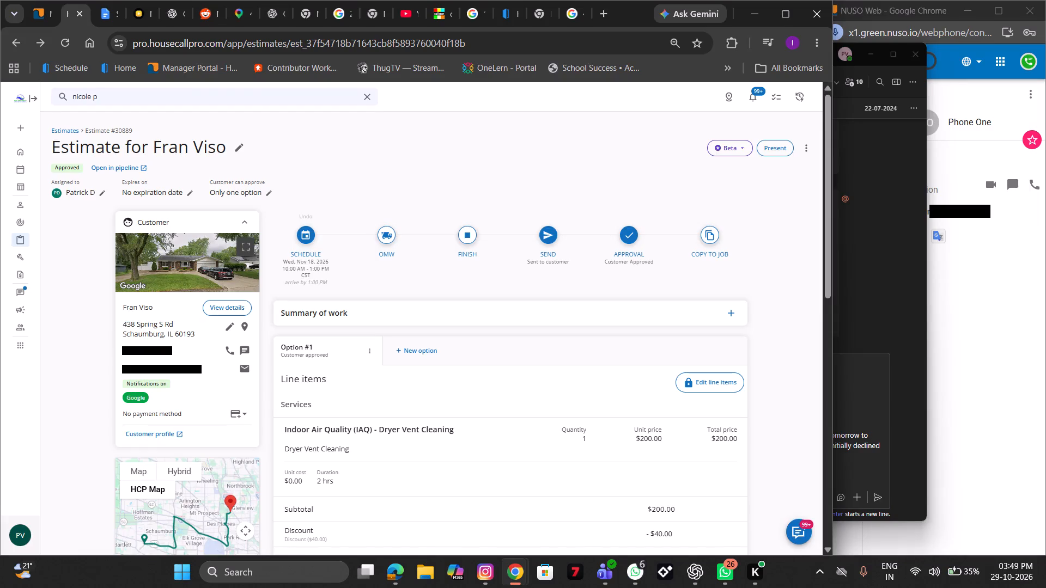
Copy the Schaumburg customer's contact details from the estimate's customer card one by one: street address, phone number and email address.
drag(123, 328, 194, 334)
key(ctrl+c)
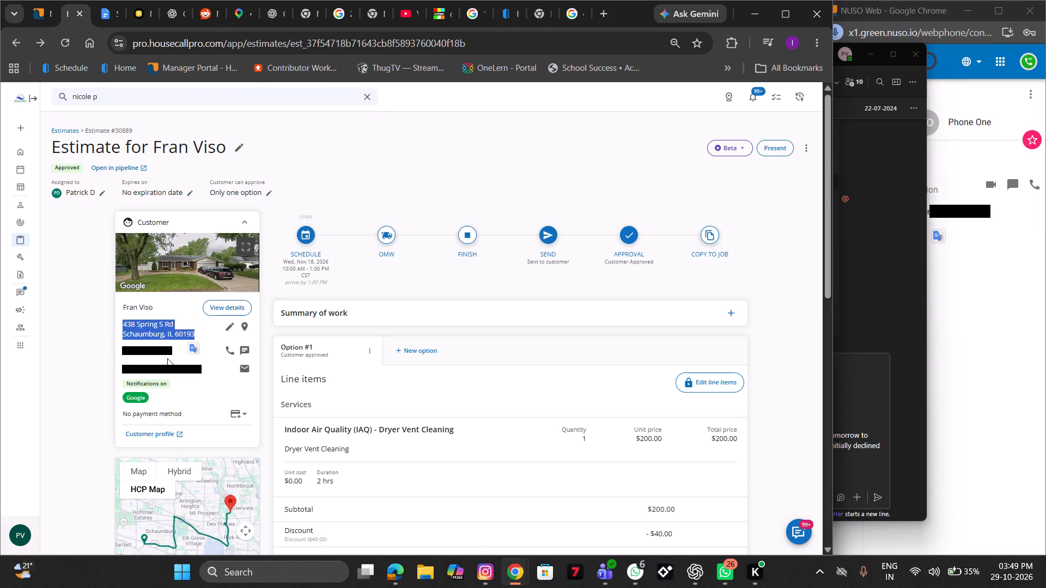
click(167, 357)
drag(175, 356, 114, 354)
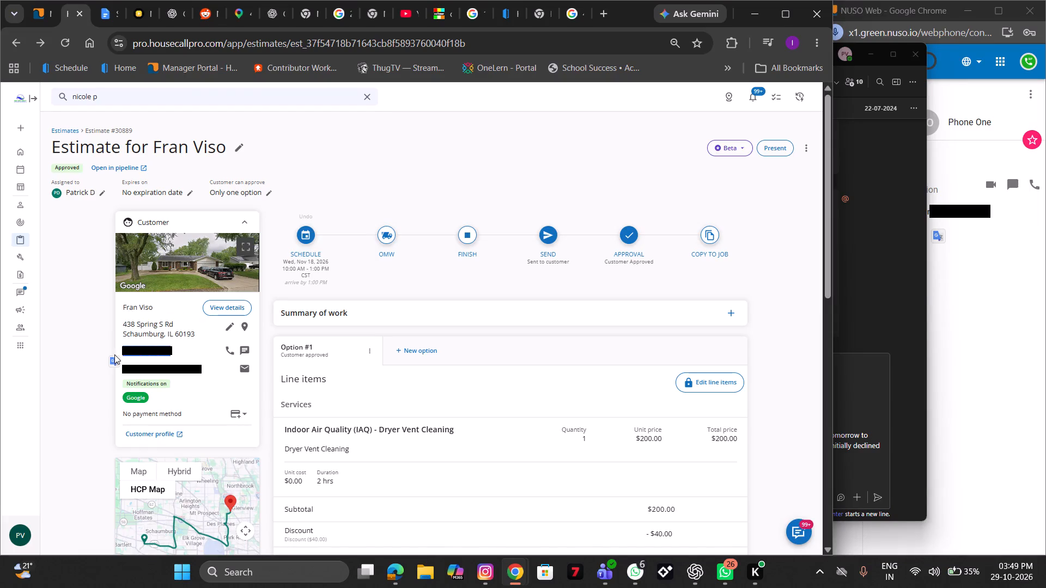
key(ctrl+c)
triple_click(149, 367)
key(ctrl+c)
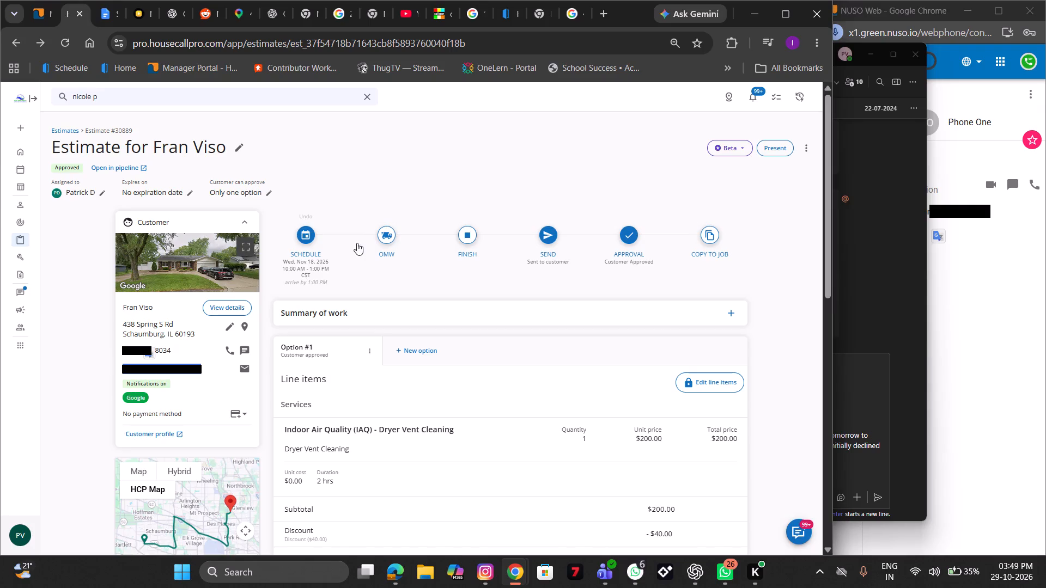
Copy the estimate's scheduled appointment date and time window, Nov 18, 2026, 10:00 AM - 1:00 PM.
drag(337, 269, 297, 264)
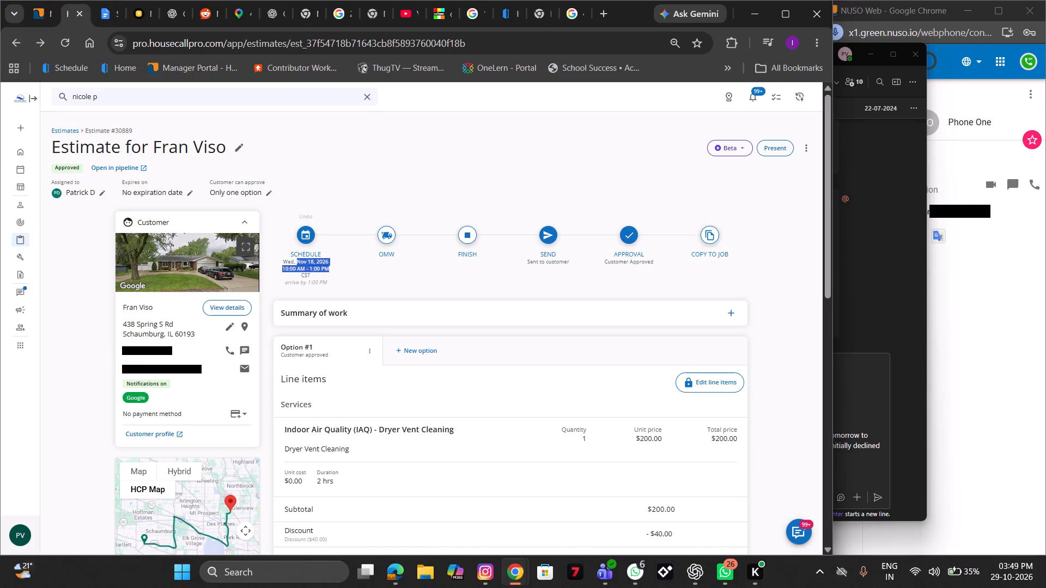
key(ctrl+c)
Copy the full text of the private note about the dryer vent cleaning on this estimate.
scroll(297, 264, down, 8)
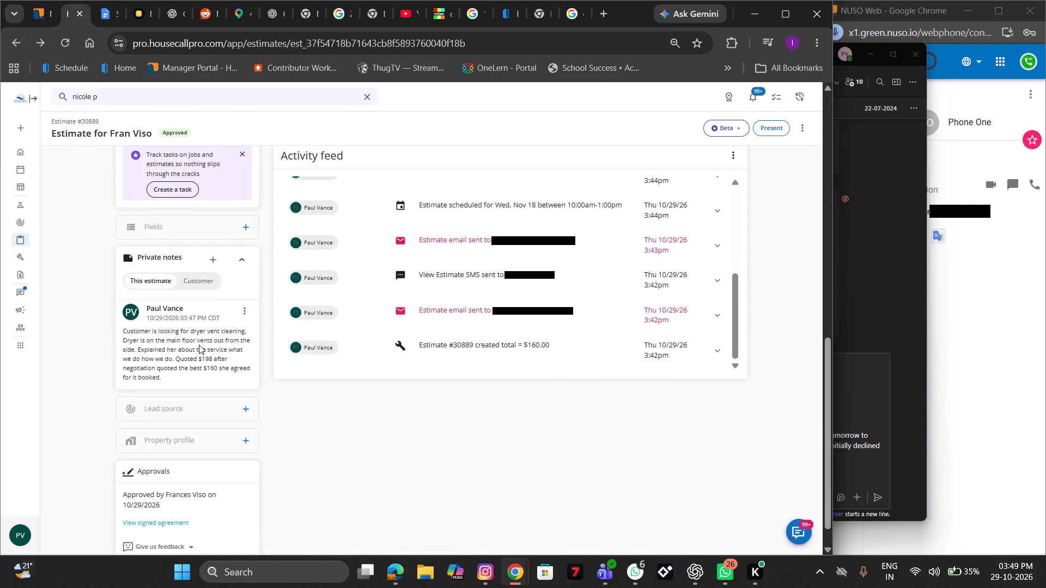
click(193, 364)
click(218, 397)
click(221, 373)
drag(222, 389, 107, 334)
key(ctrl+c)
Copy the web address of the Schaumburg customer's estimate page.
click(281, 42)
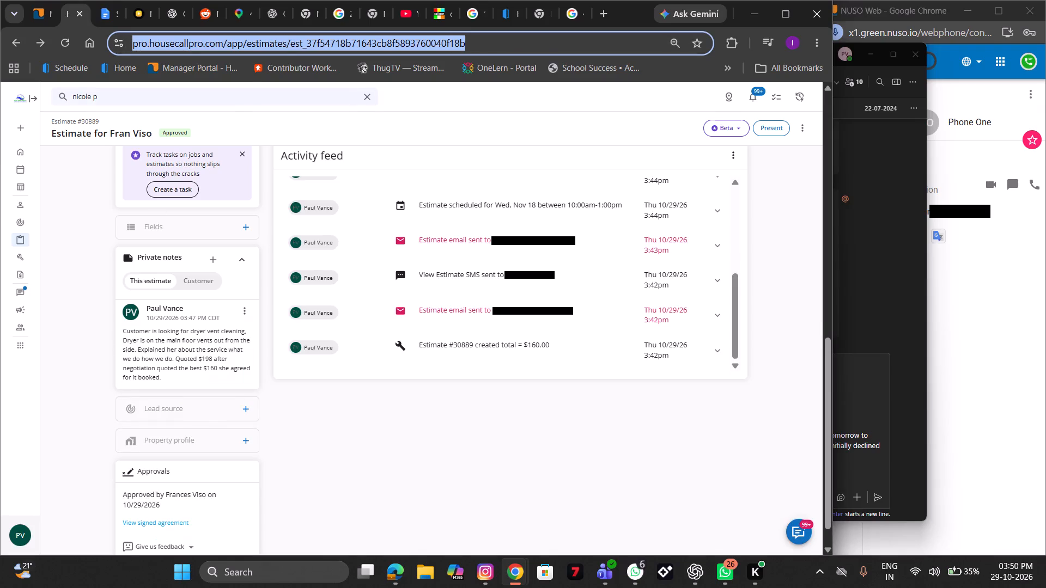
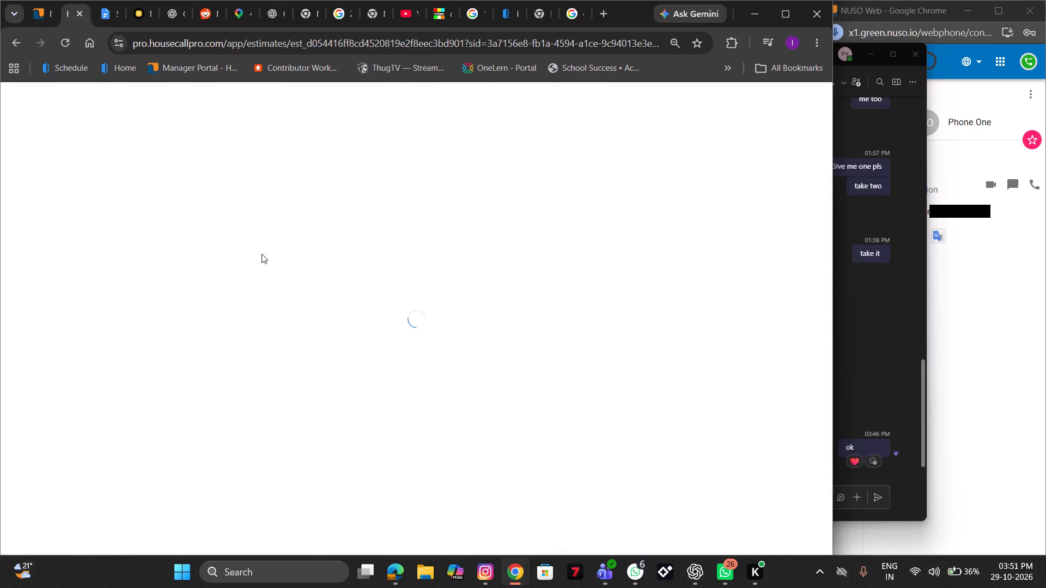
Review the Naperville dryer vent cleaning estimate, examining its line items, discount, private note and activity feed history.
scroll(230, 314, down, 4)
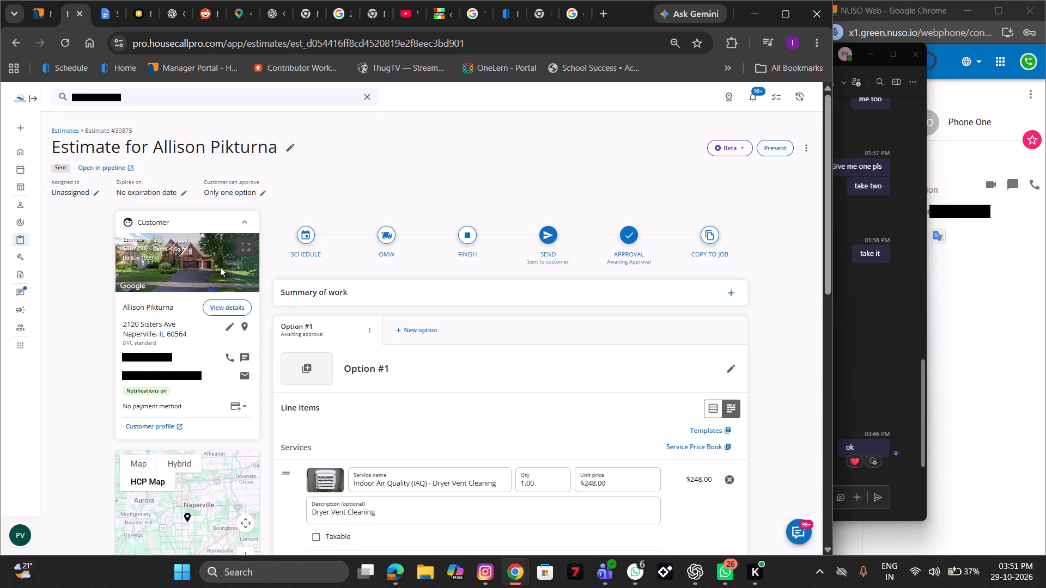
scroll(220, 267, down, 1)
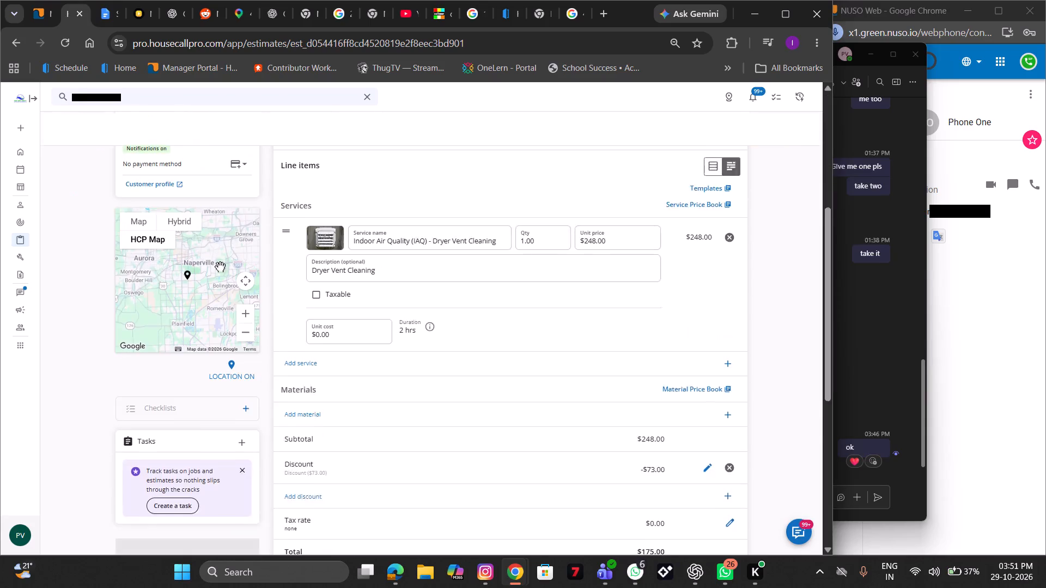
scroll(220, 267, down, 3)
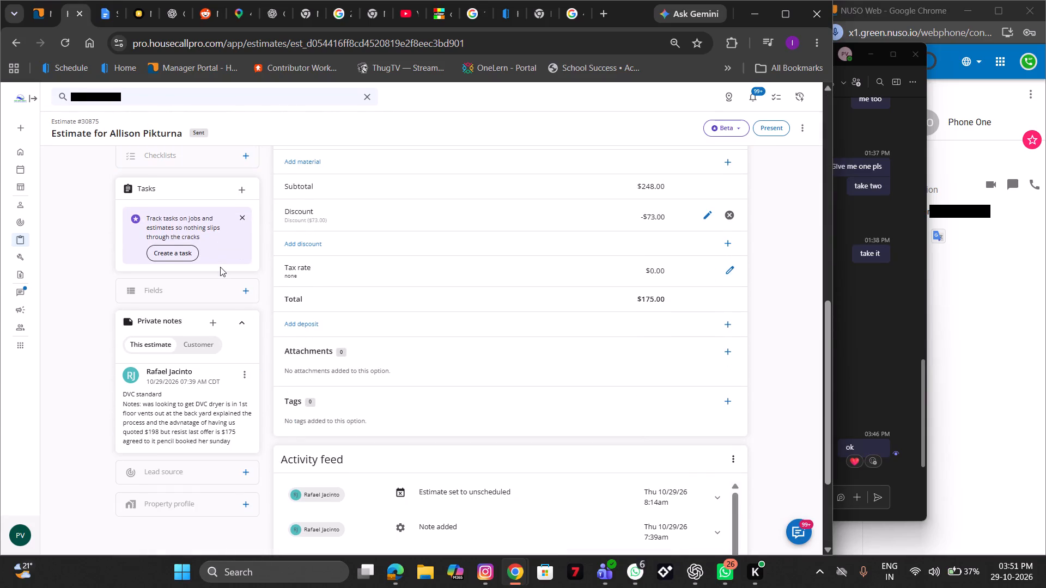
scroll(220, 267, up, 6)
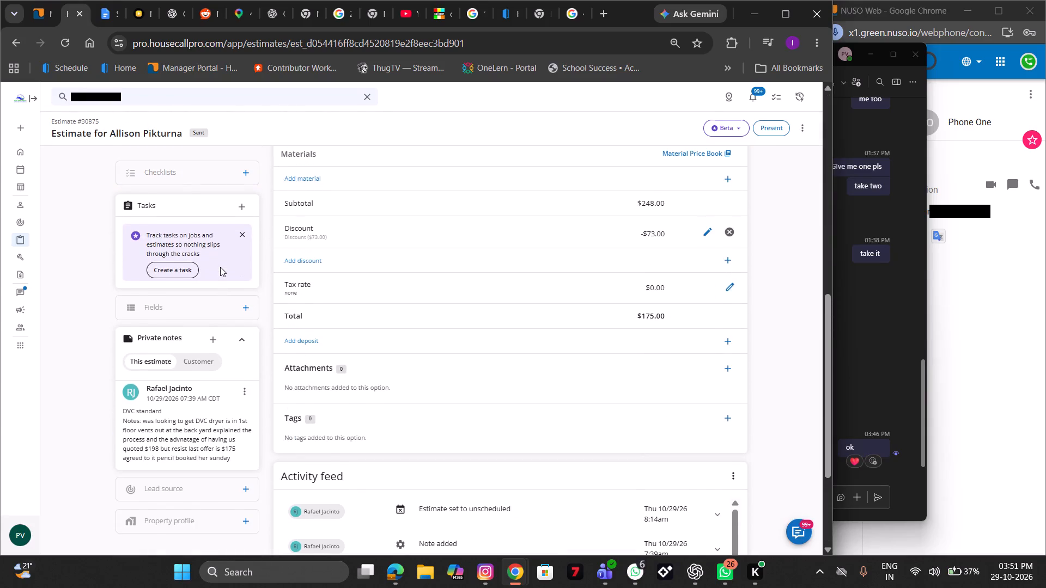
scroll(220, 267, up, 3)
scroll(220, 267, down, 7)
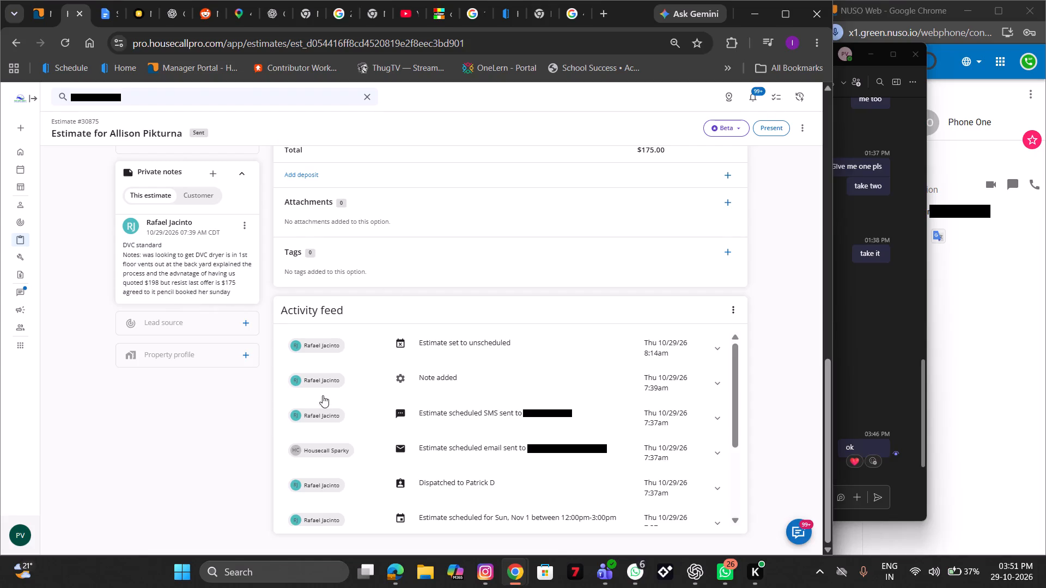
scroll(335, 374, up, 2)
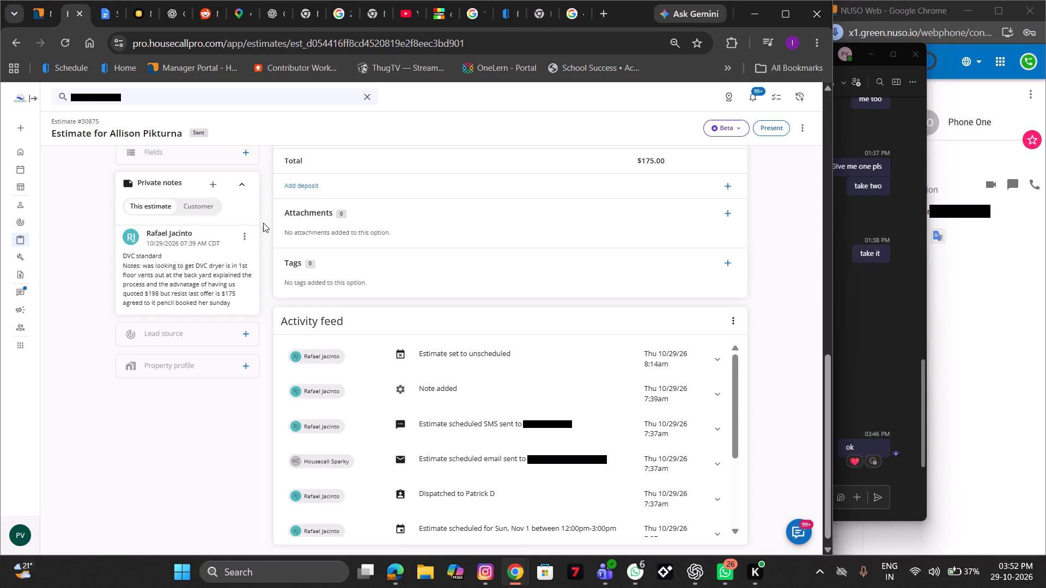
scroll(263, 223, down, 1)
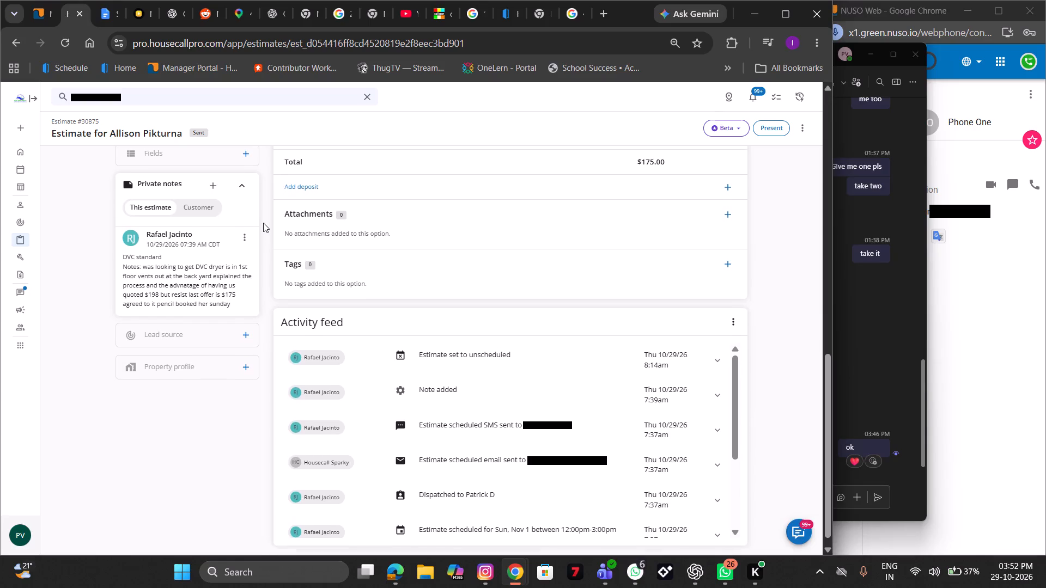
scroll(263, 223, down, 1)
scroll(484, 439, up, 1)
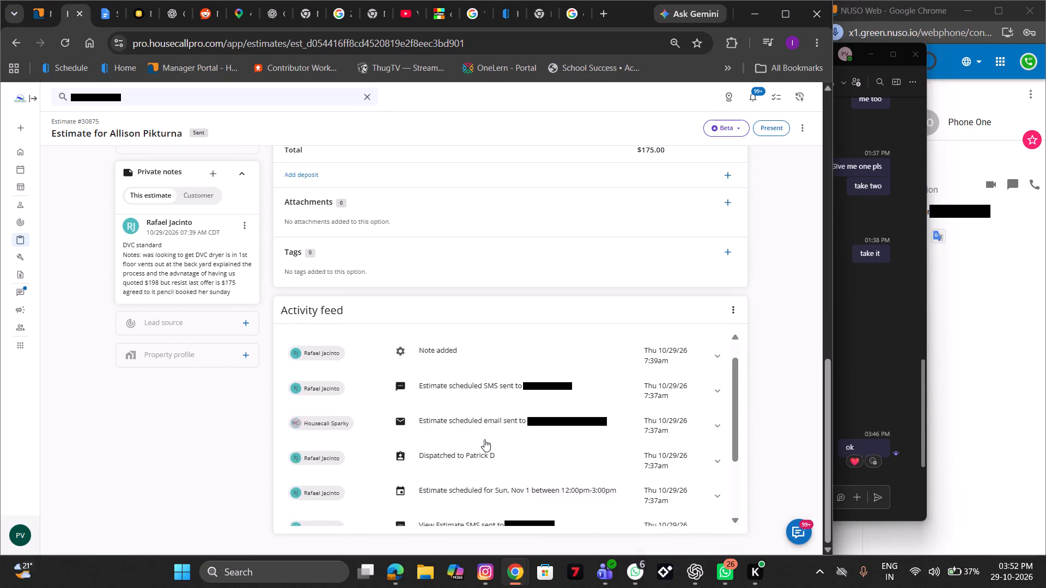
scroll(484, 439, up, 1)
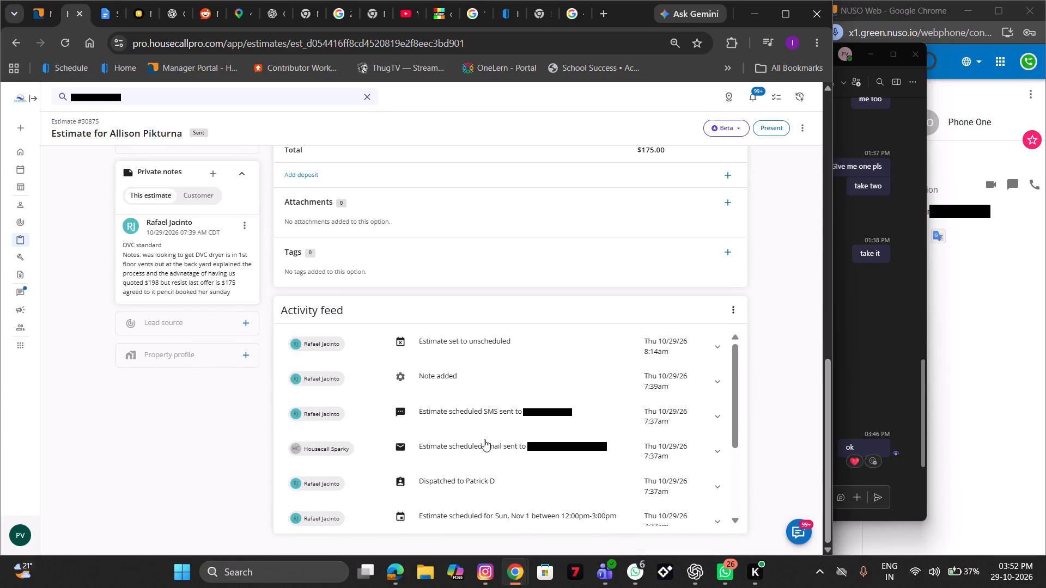
scroll(484, 439, down, 3)
scroll(484, 439, up, 10)
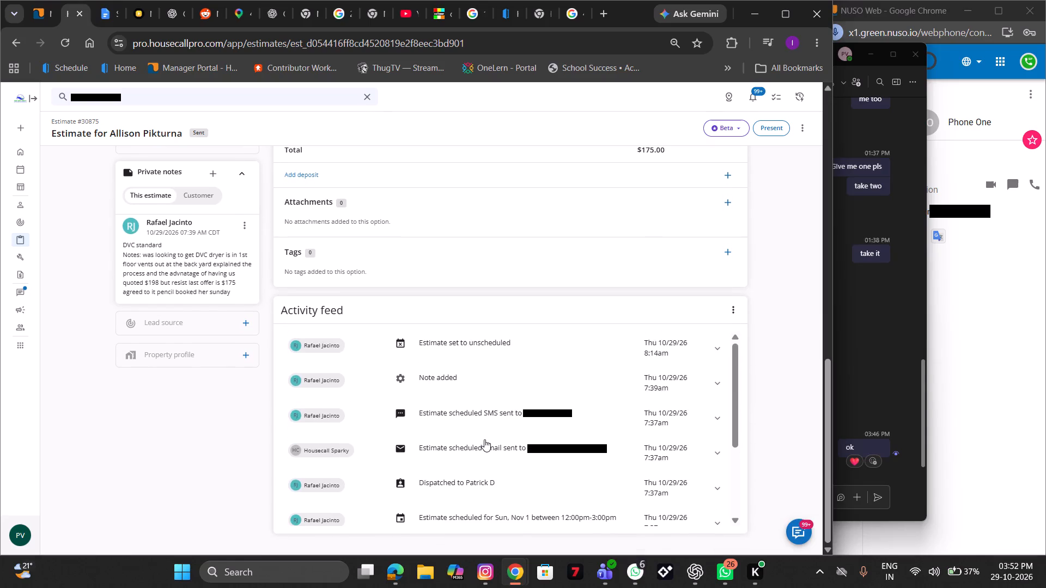
scroll(484, 439, up, 7)
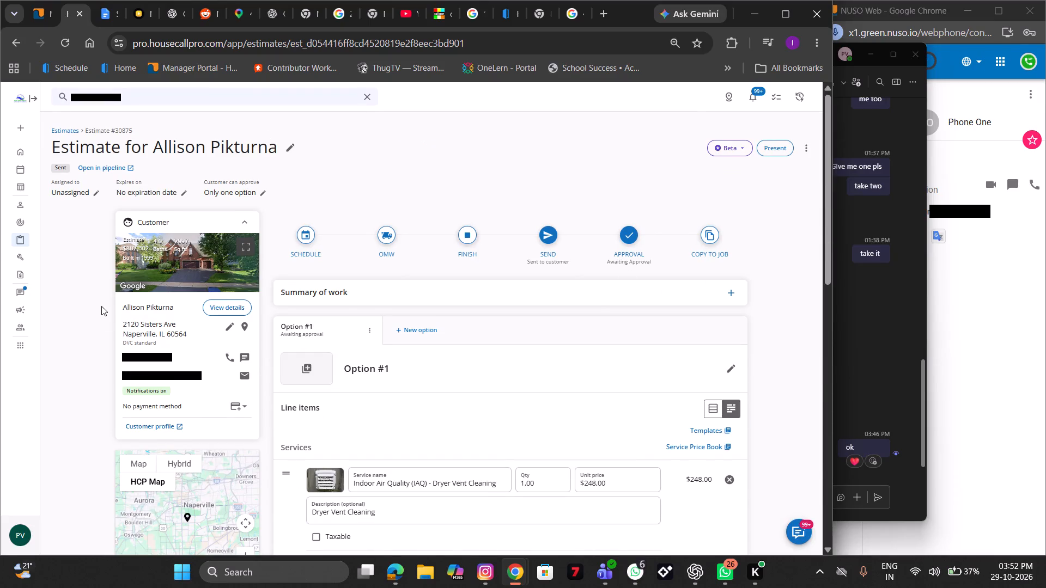
Call the Naperville customer from the NUSO webphone using the phone number copied from the estimate's customer card, and end the call.
triple_click(148, 357)
key(ctrl+c)
click(960, 79)
click(840, 168)
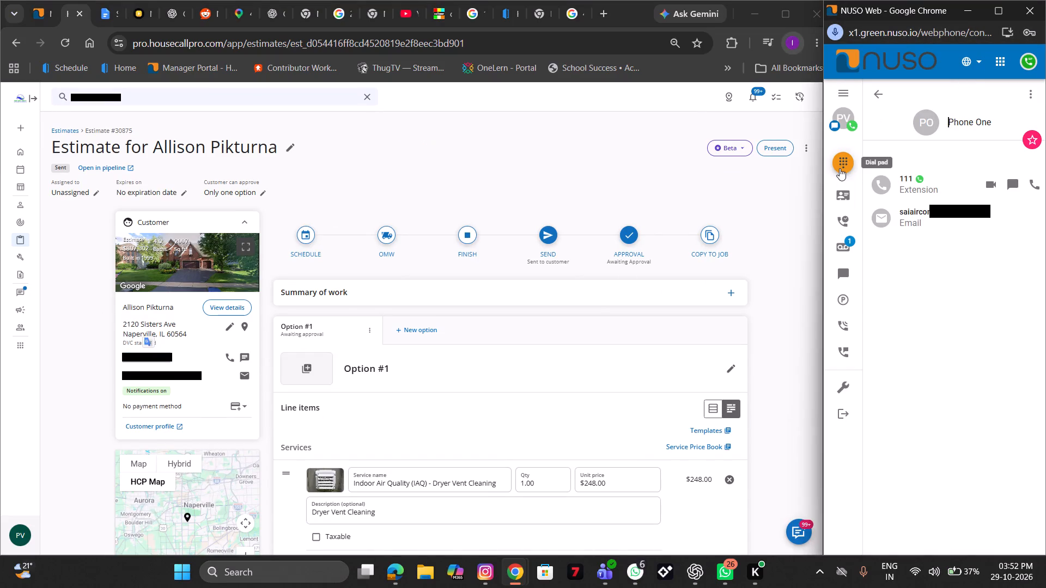
key(ctrl+v)
key(Return)
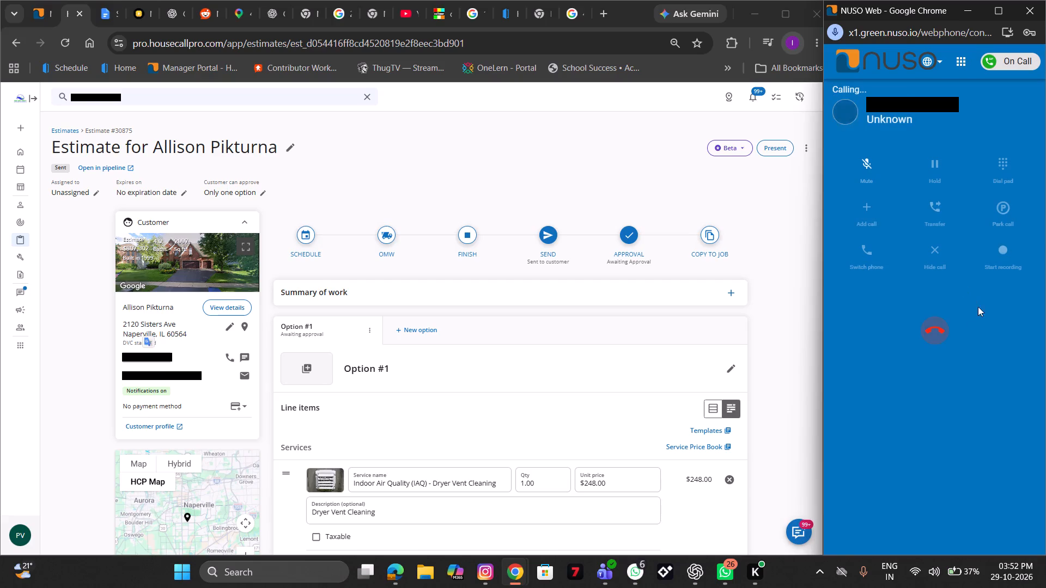
click(936, 341)
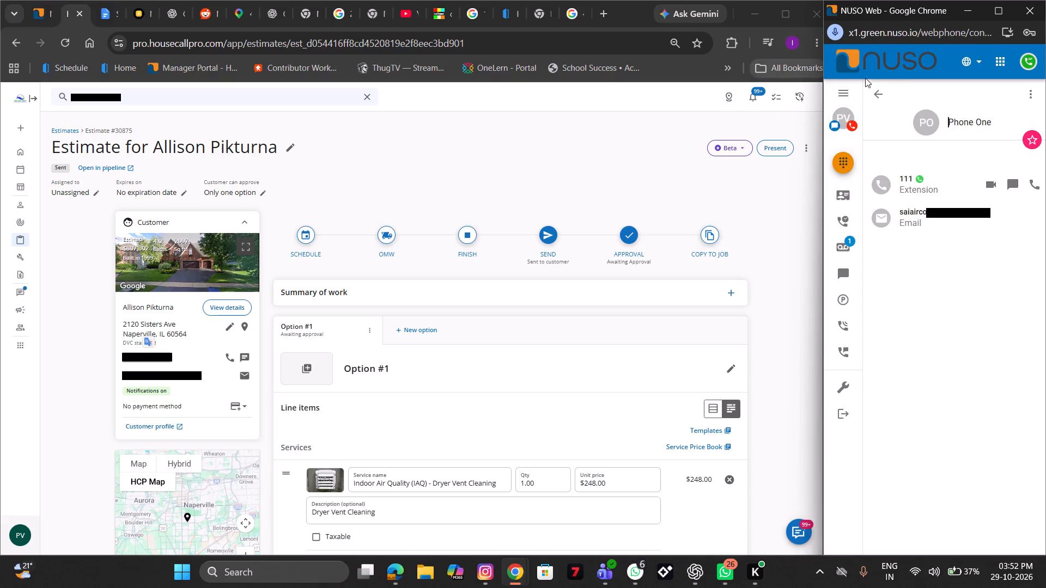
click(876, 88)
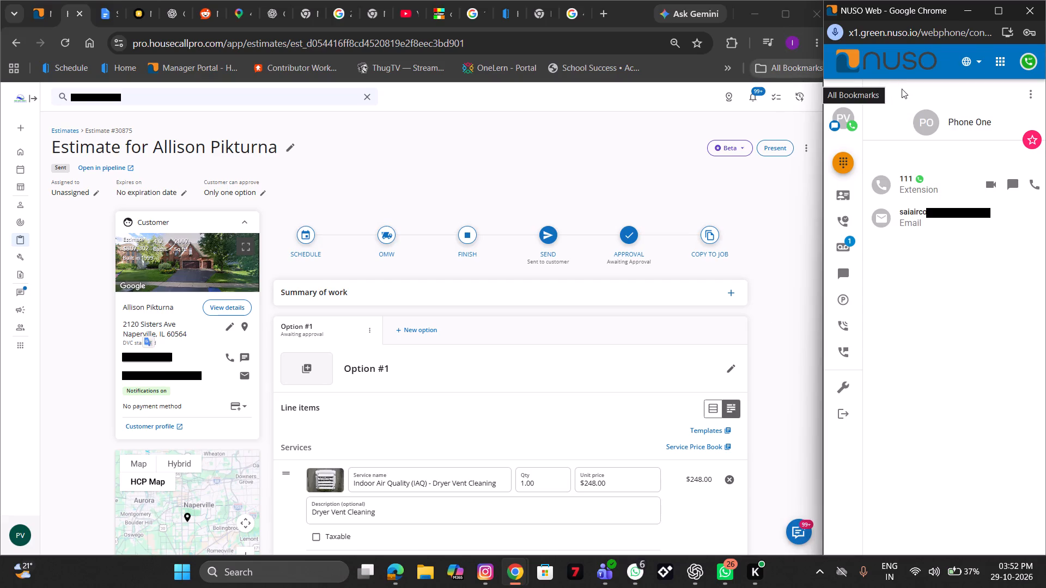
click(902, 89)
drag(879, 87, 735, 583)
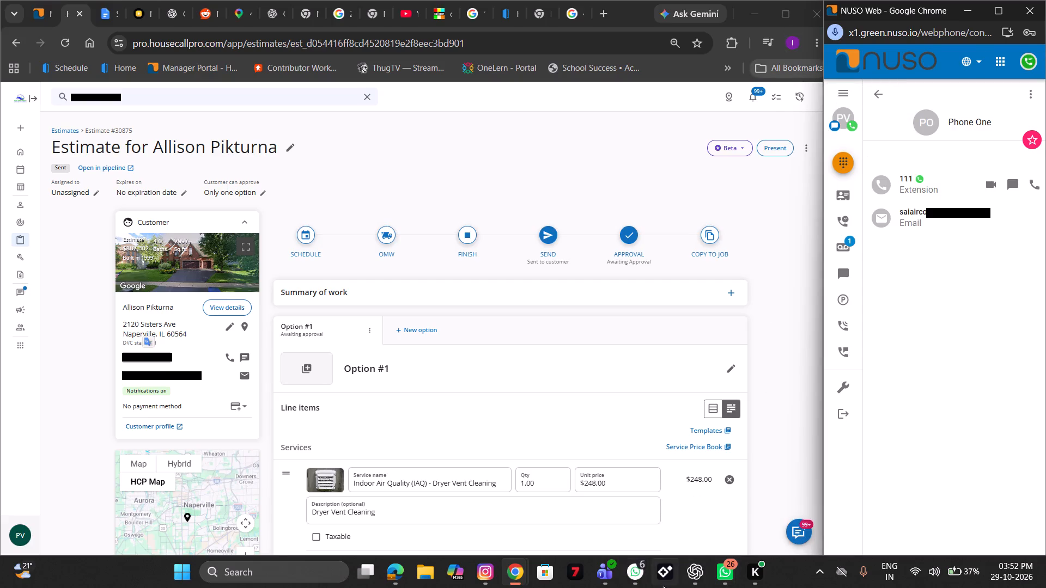
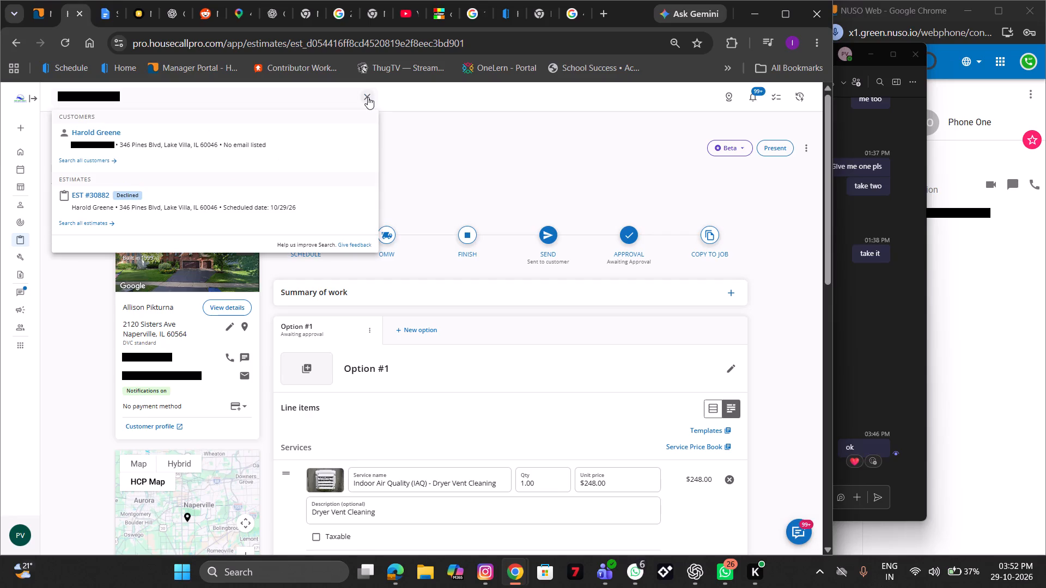
click(224, 207)
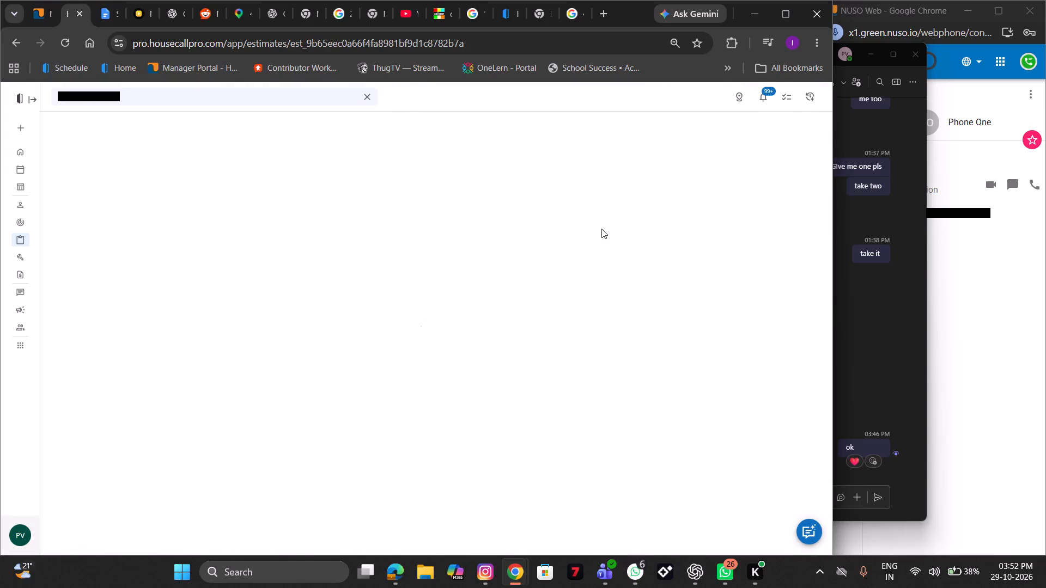
scroll(601, 229, down, 2)
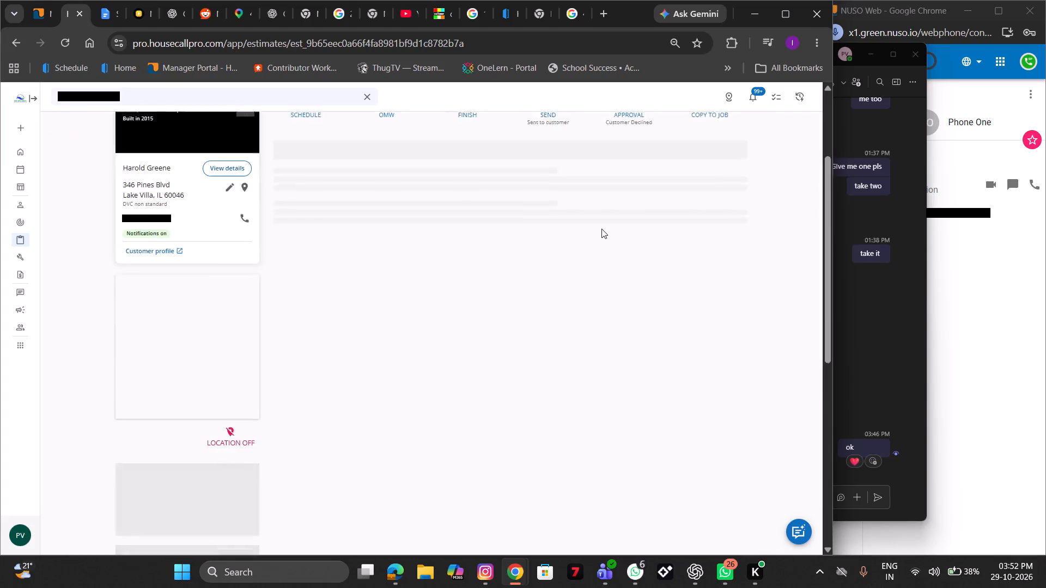
scroll(601, 229, down, 2)
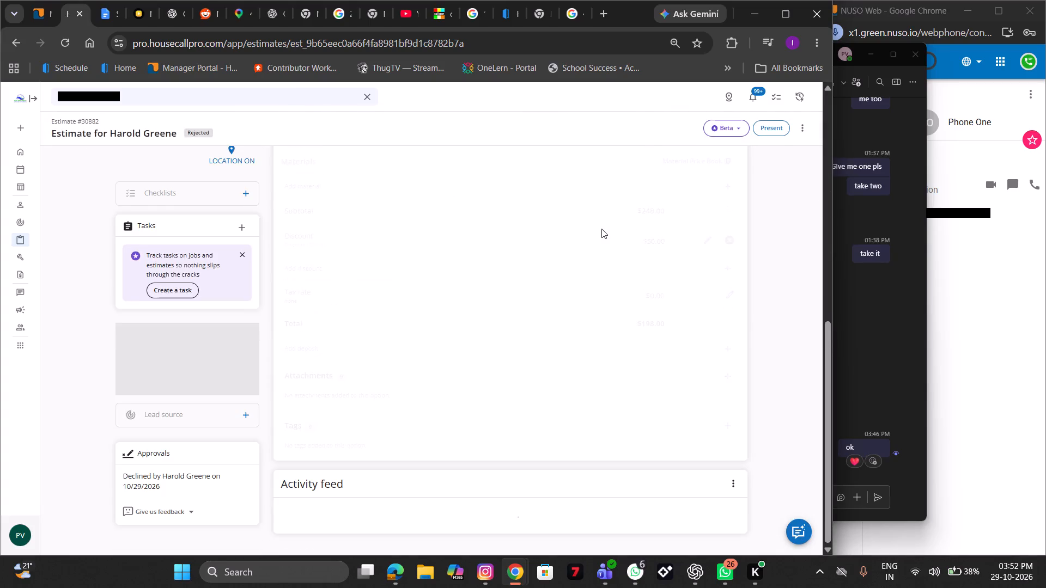
scroll(479, 293, down, 1)
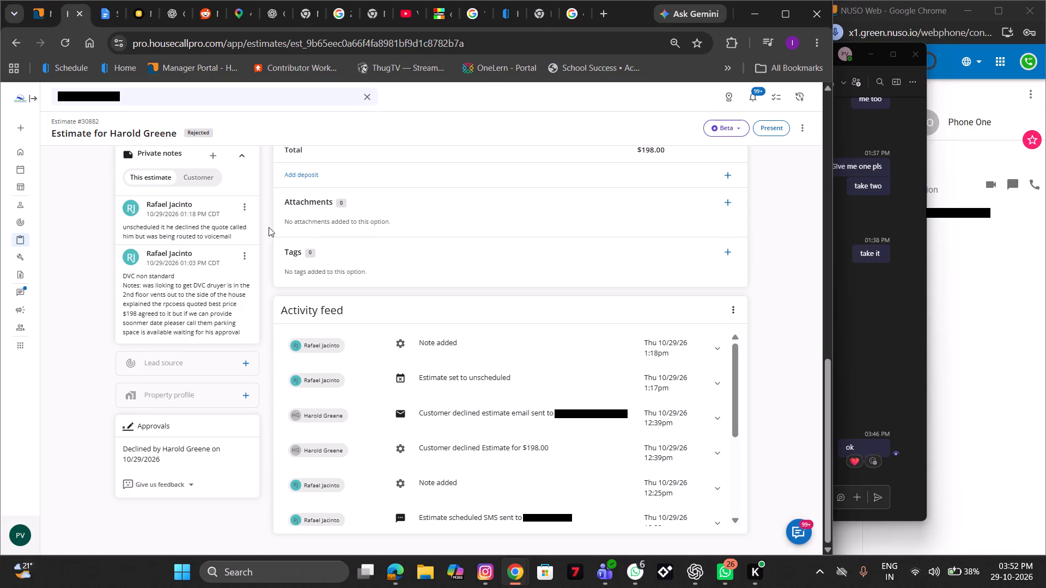
scroll(269, 227, up, 6)
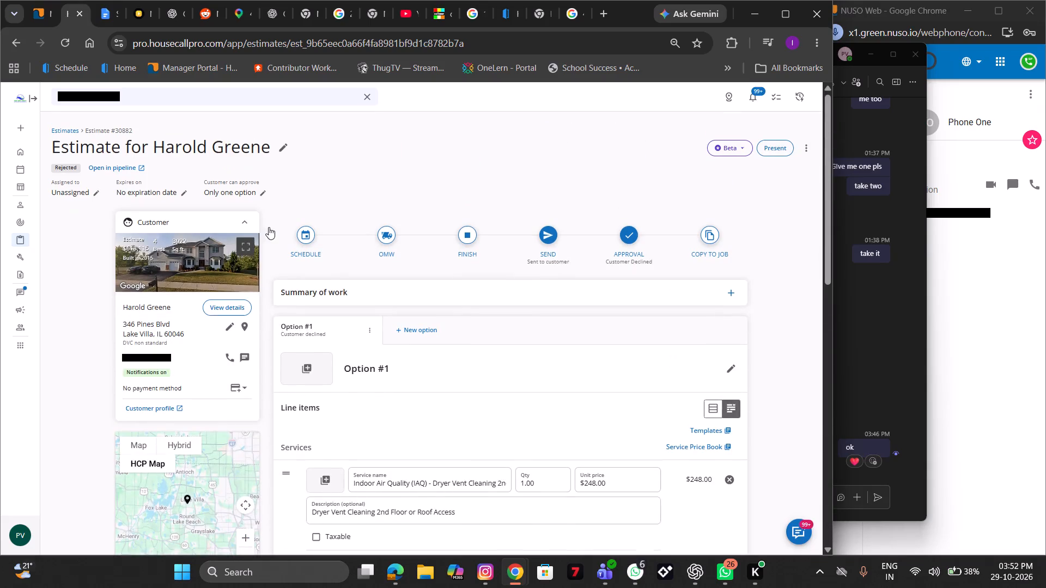
Call the Lake Villa customer from the NUSO webphone using the phone number copied from the estimate's customer card.
triple_click(145, 353)
key(ctrl+c)
click(873, 2)
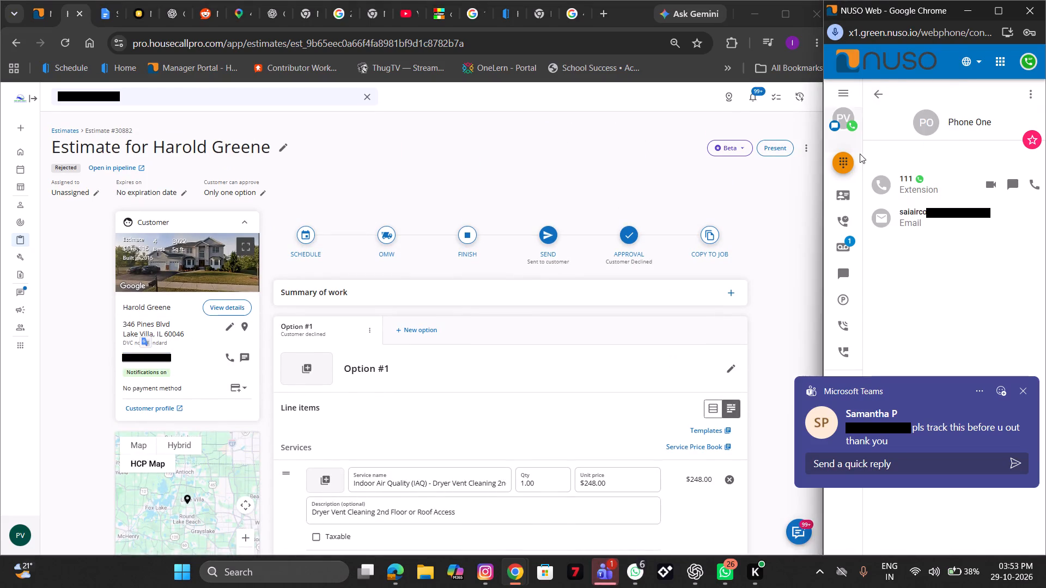
click(843, 161)
key(ctrl+v)
key(Return)
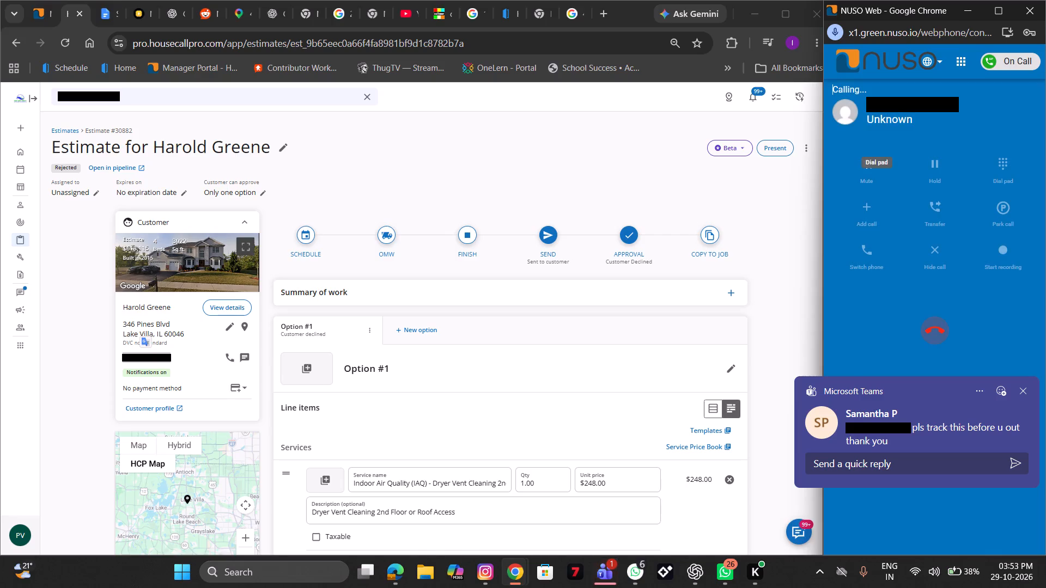
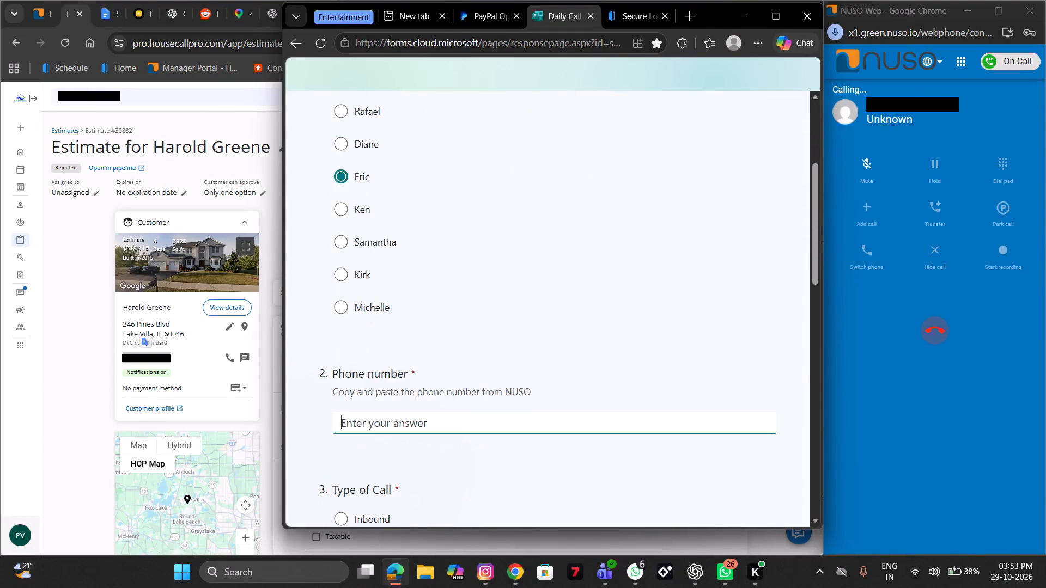
Fill in the daily call form with the copied phone number, call type Inbound, source Google and status Booked, and submit it.
key(ctrl+v)
scroll(350, 422, down, 3)
click(349, 422)
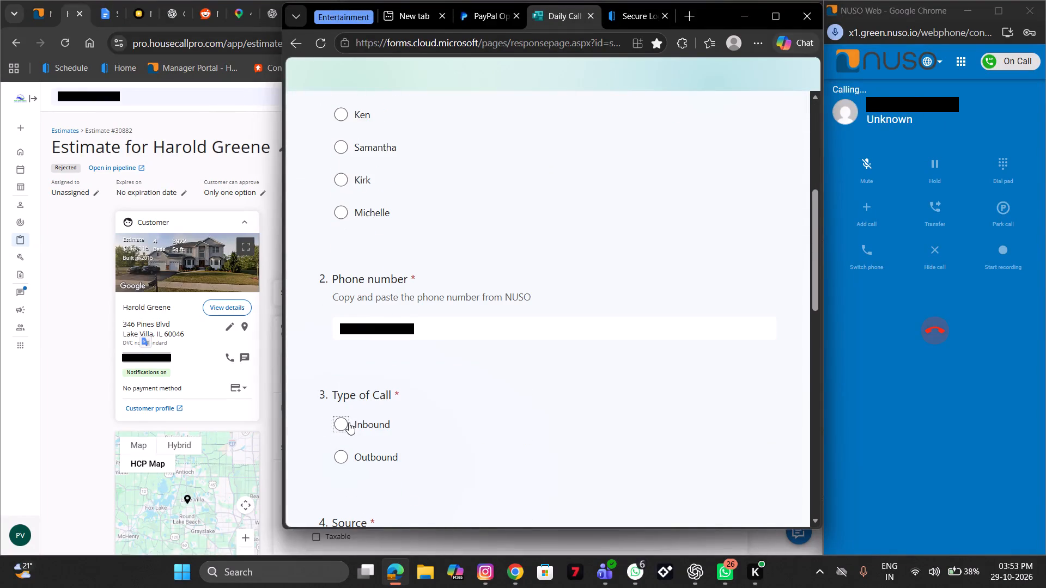
scroll(349, 422, down, 3)
click(360, 272)
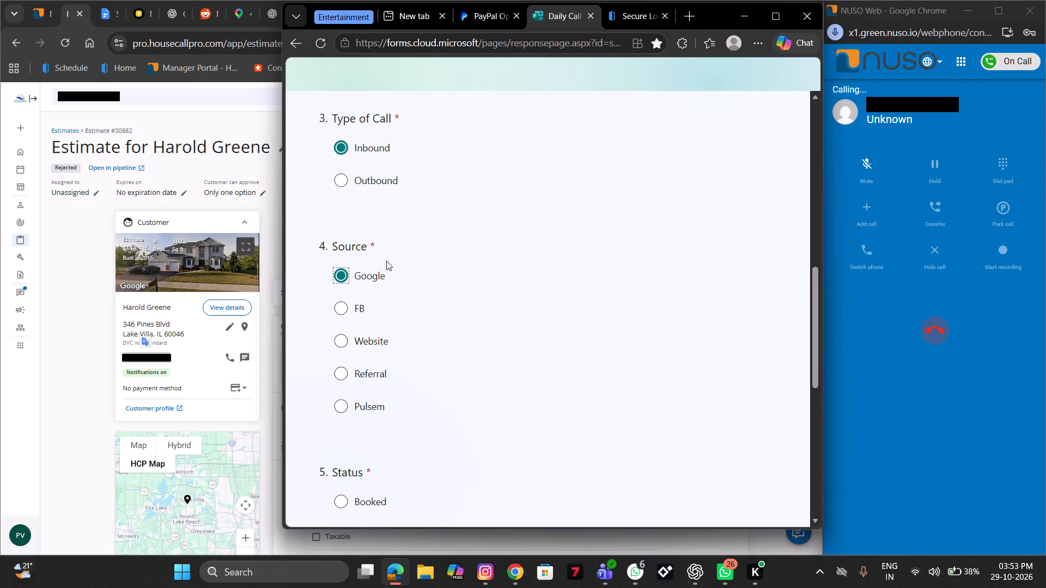
scroll(486, 389, down, 2)
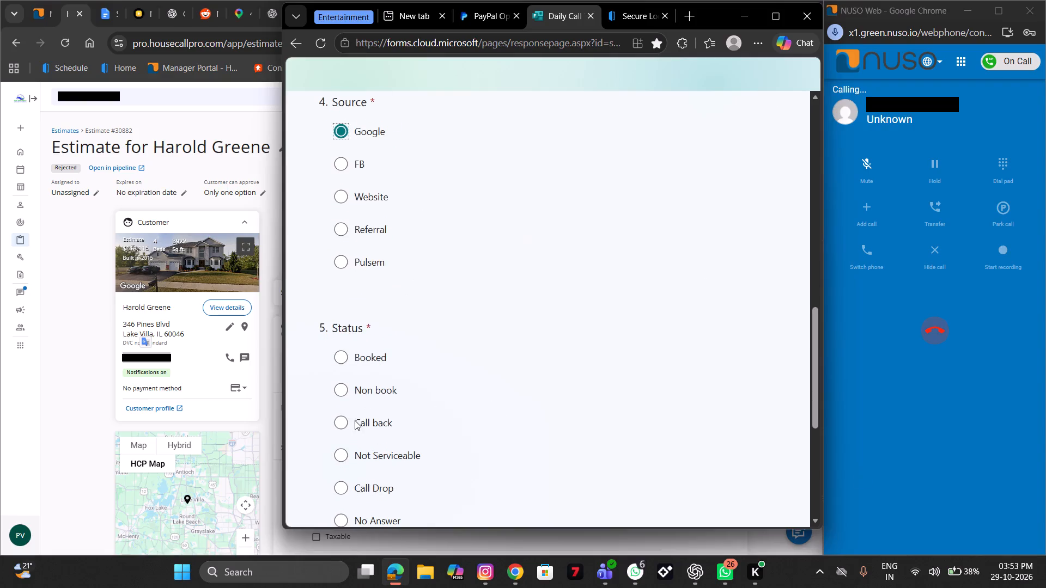
scroll(355, 420, down, 1)
click(363, 303)
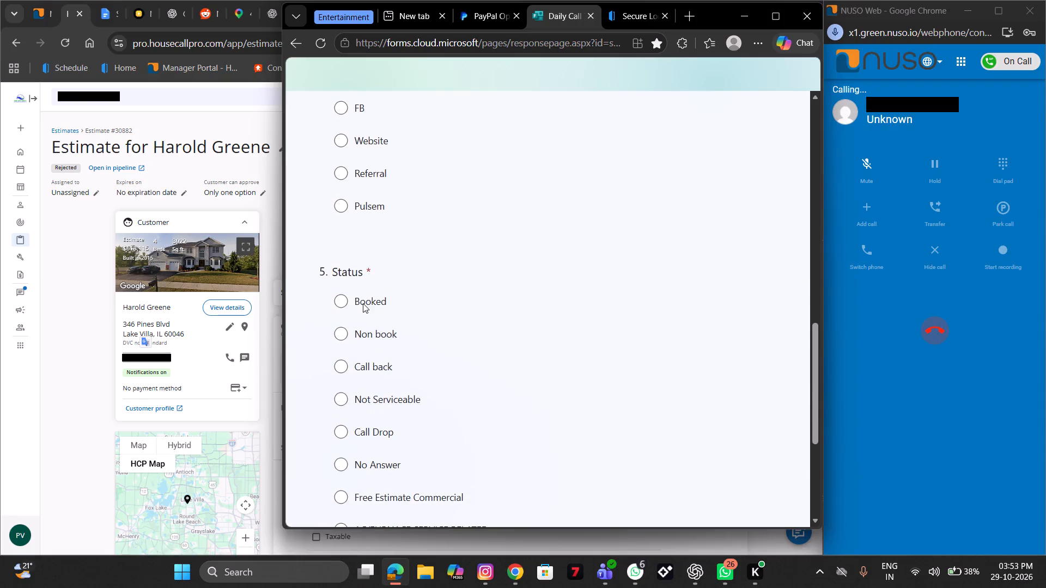
scroll(363, 303, down, 3)
click(354, 328)
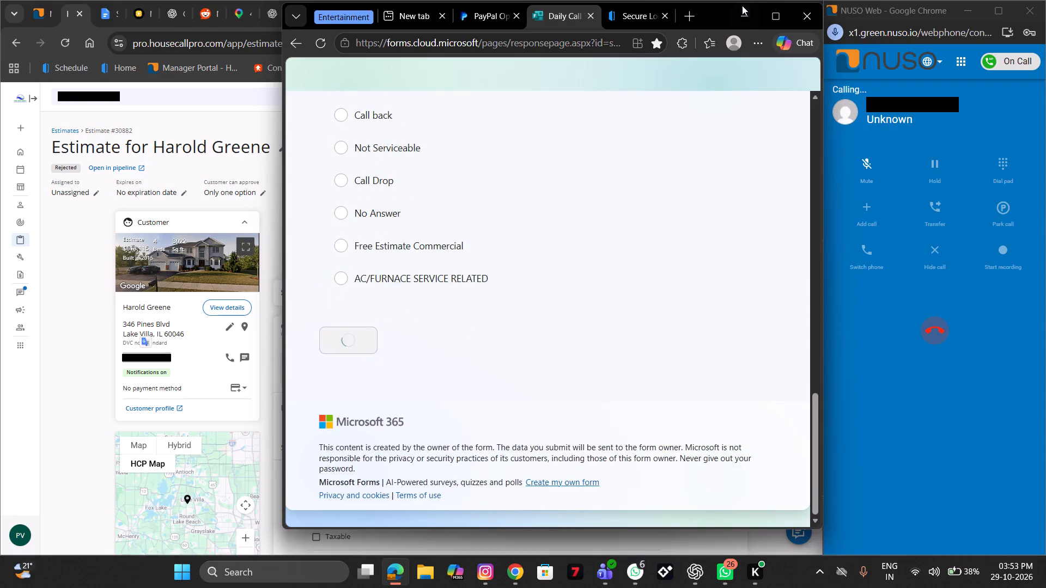
click(742, 7)
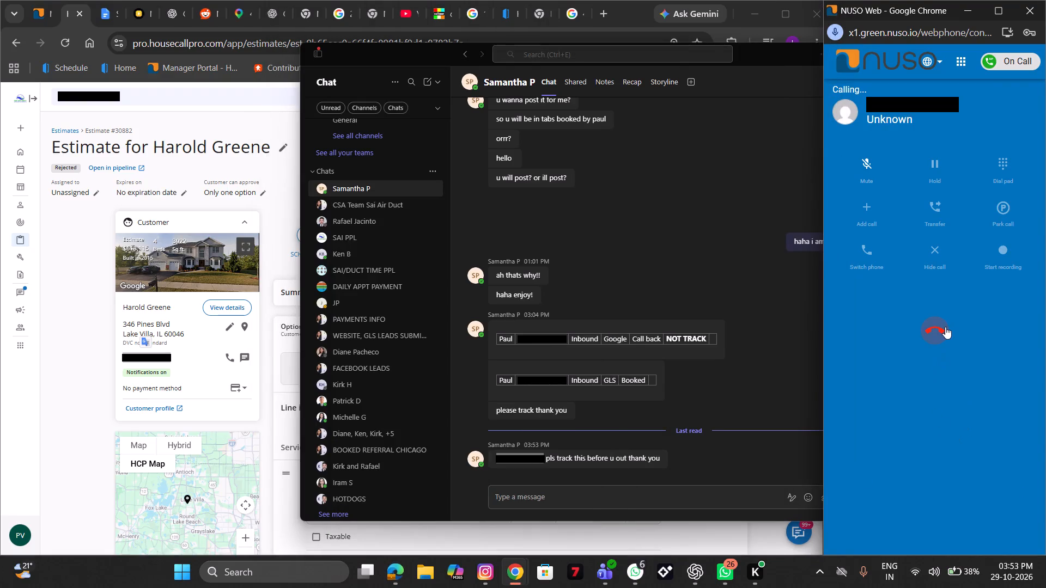
End the outgoing call to the Lake Villa customer in the NUSO webphone.
click(946, 325)
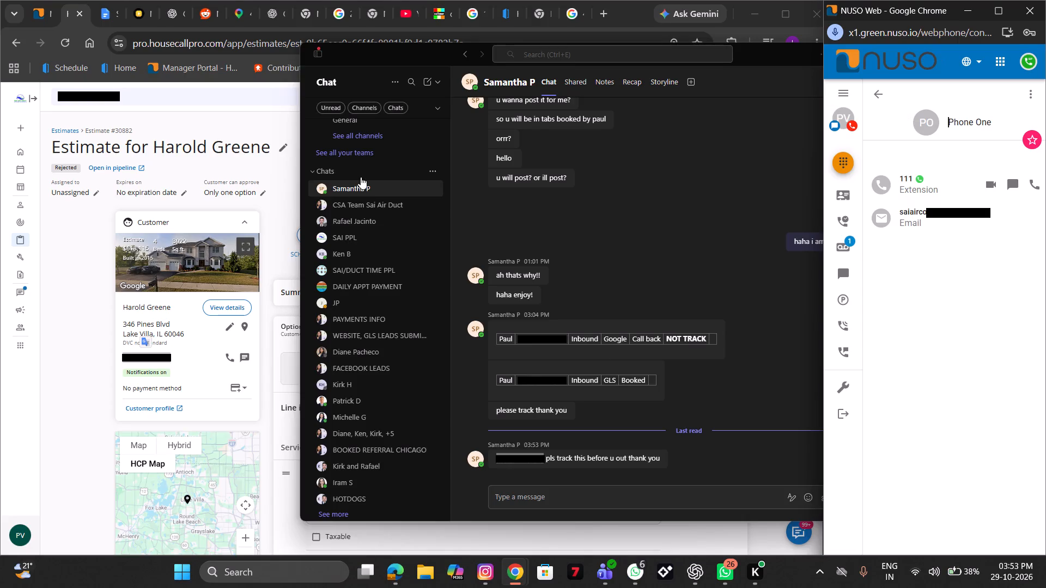
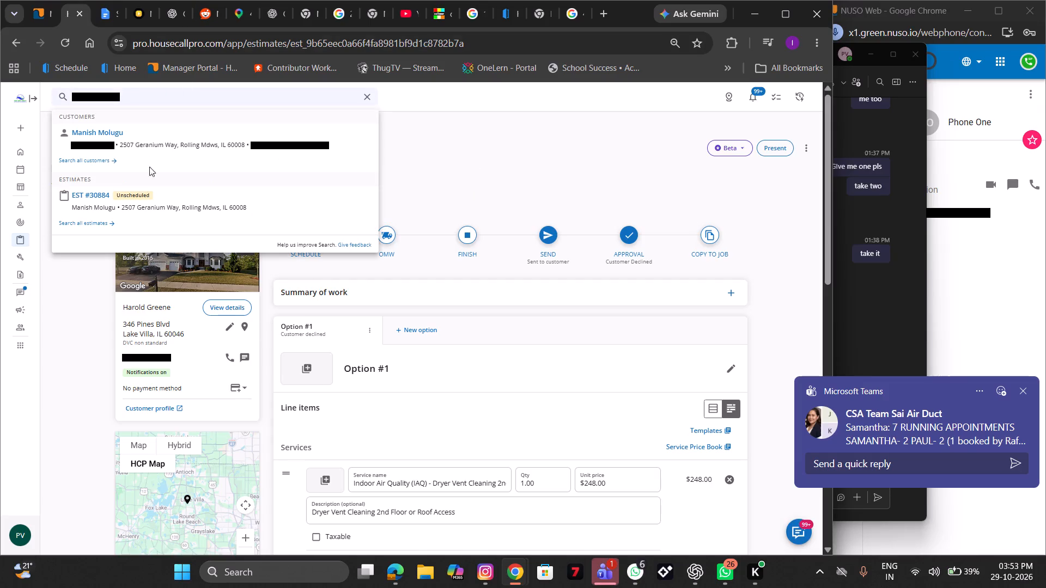
Open unscheduled estimate #30884 for the Rolling Mdws customer and review its air duct cleaning line item, pricing and private notes.
click(148, 210)
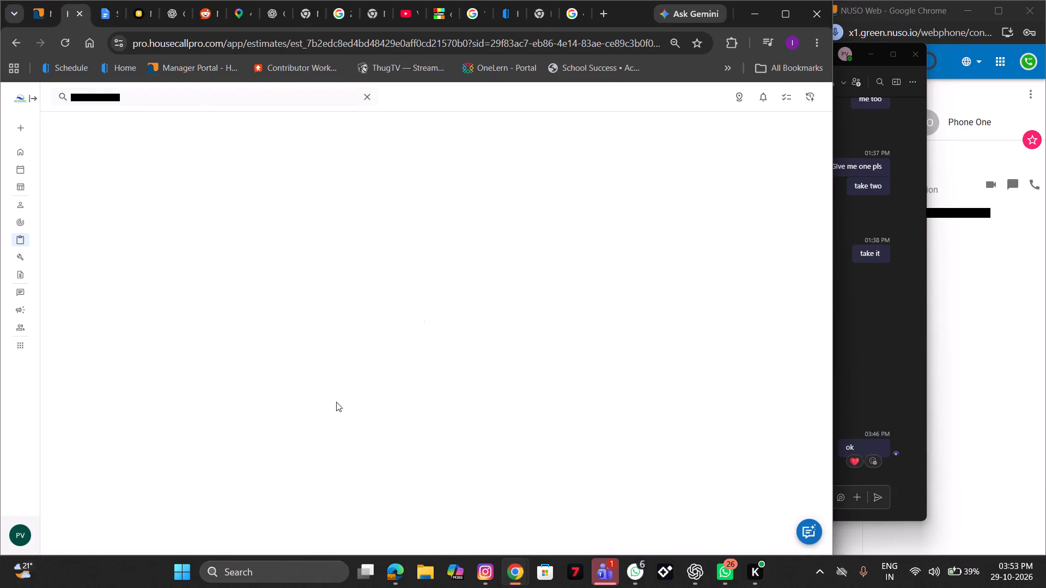
scroll(259, 386, down, 1)
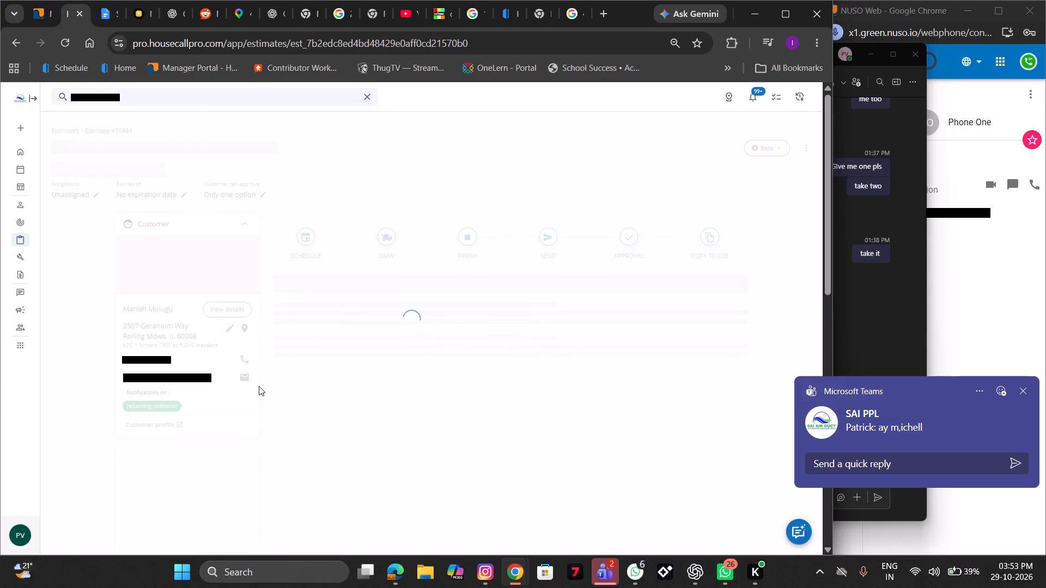
scroll(259, 386, down, 2)
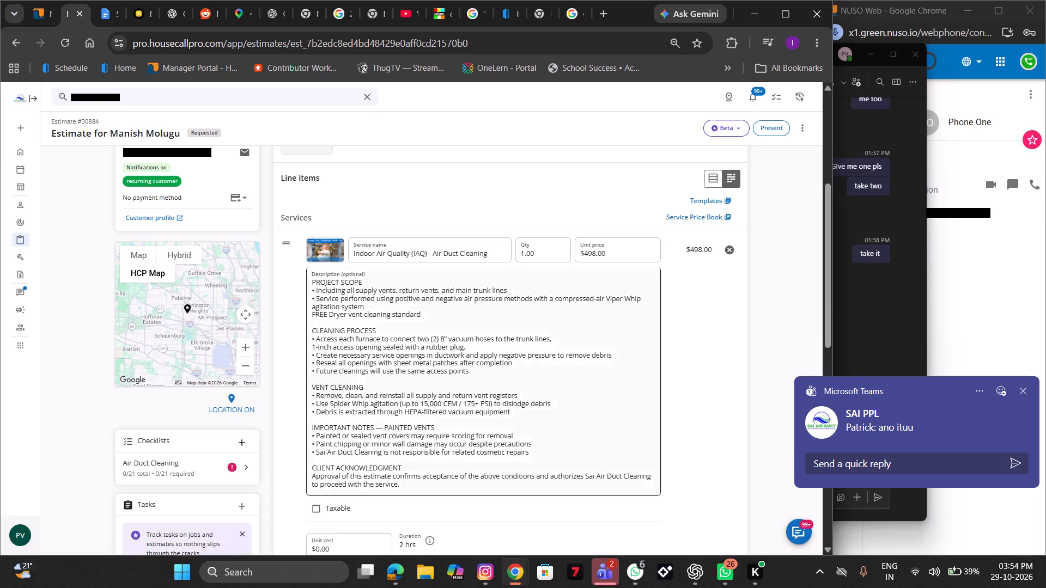
scroll(448, 375, down, 4)
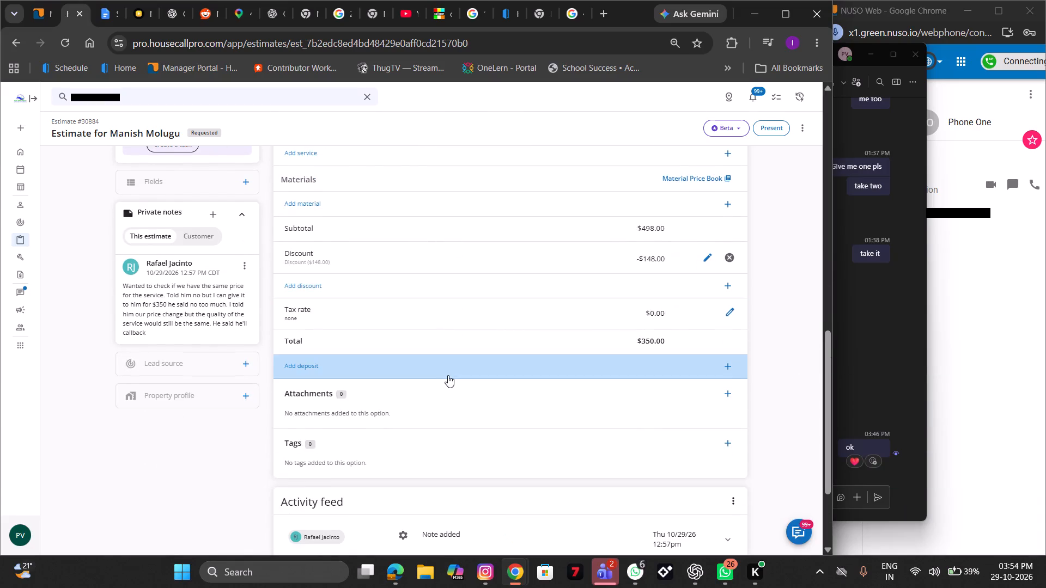
scroll(448, 375, up, 5)
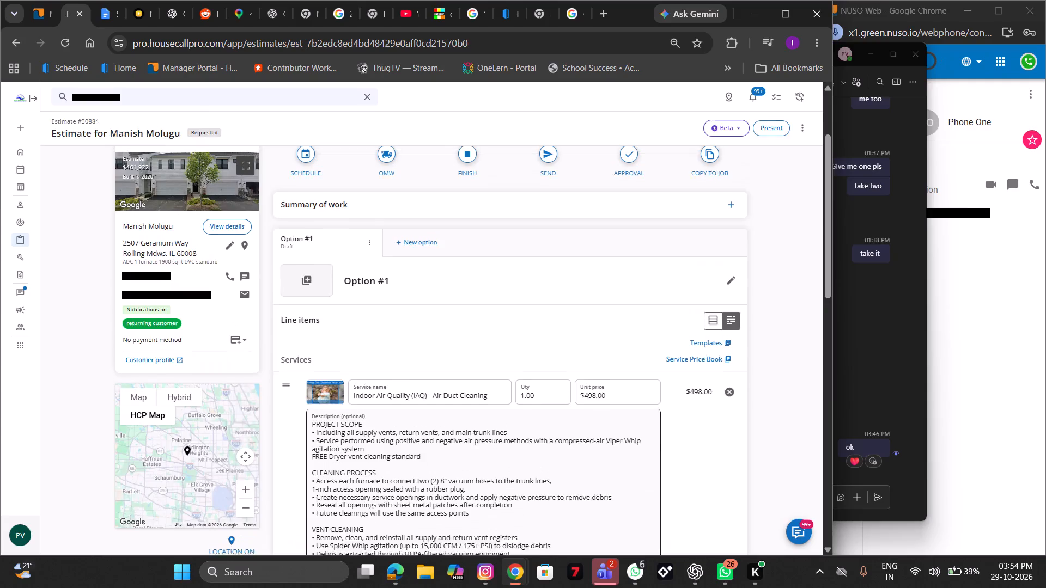
scroll(448, 375, up, 2)
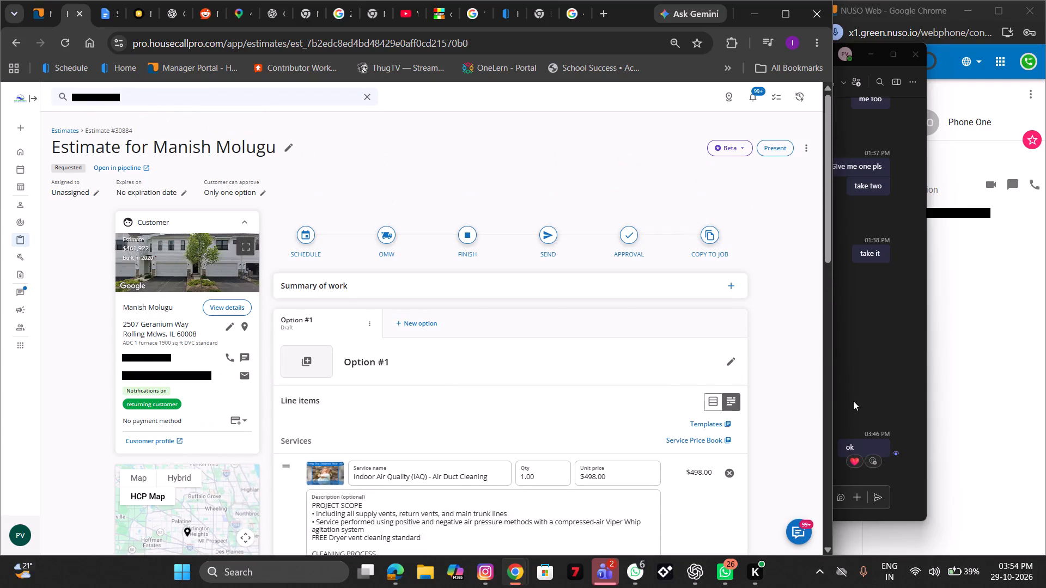
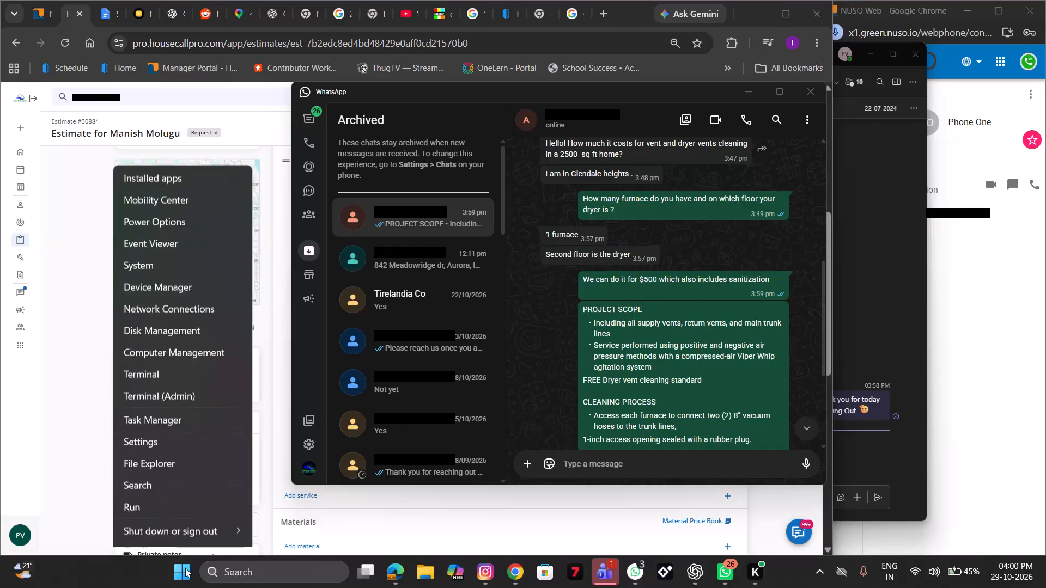
Put the computer to sleep with the Windows power options, leaving the open estimate and chat windows as they are.
click(185, 568)
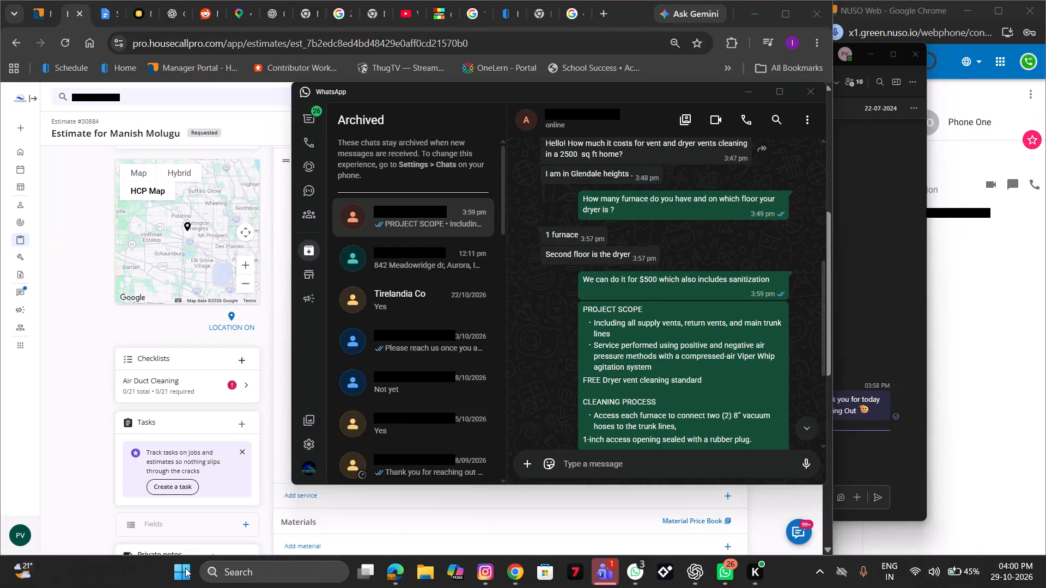
click(185, 568)
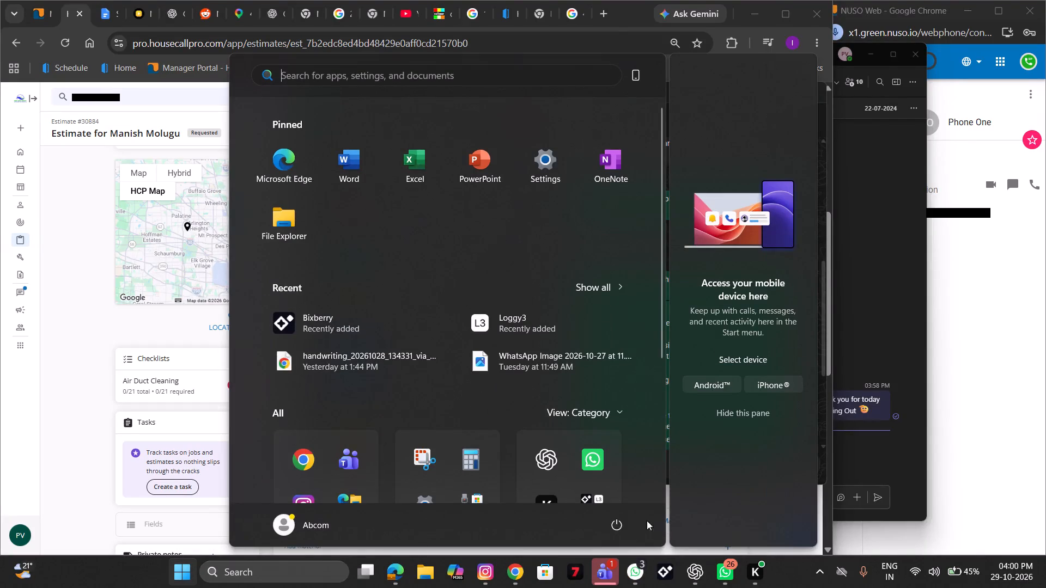
click(293, 525)
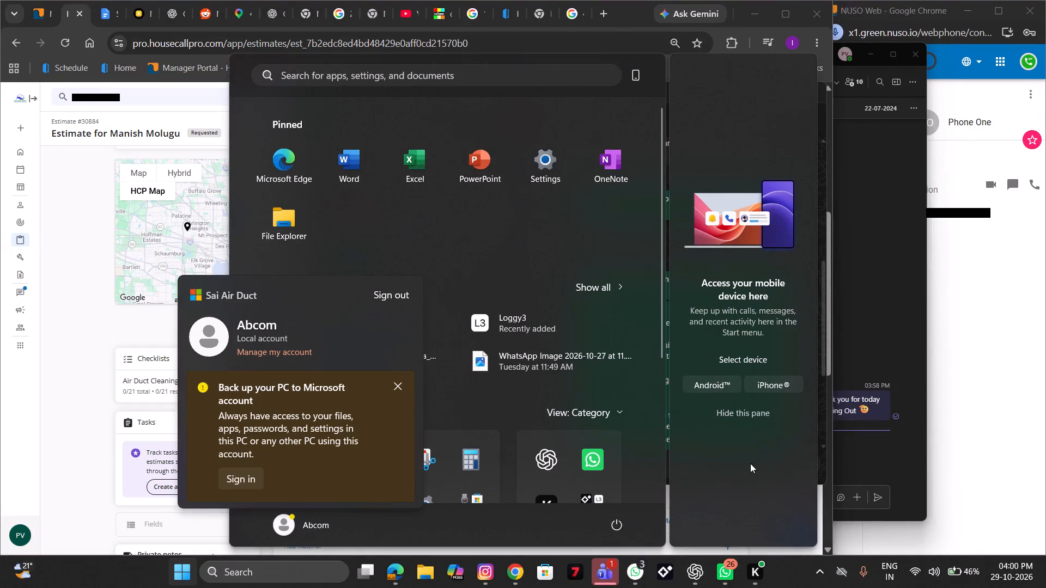
click(623, 527)
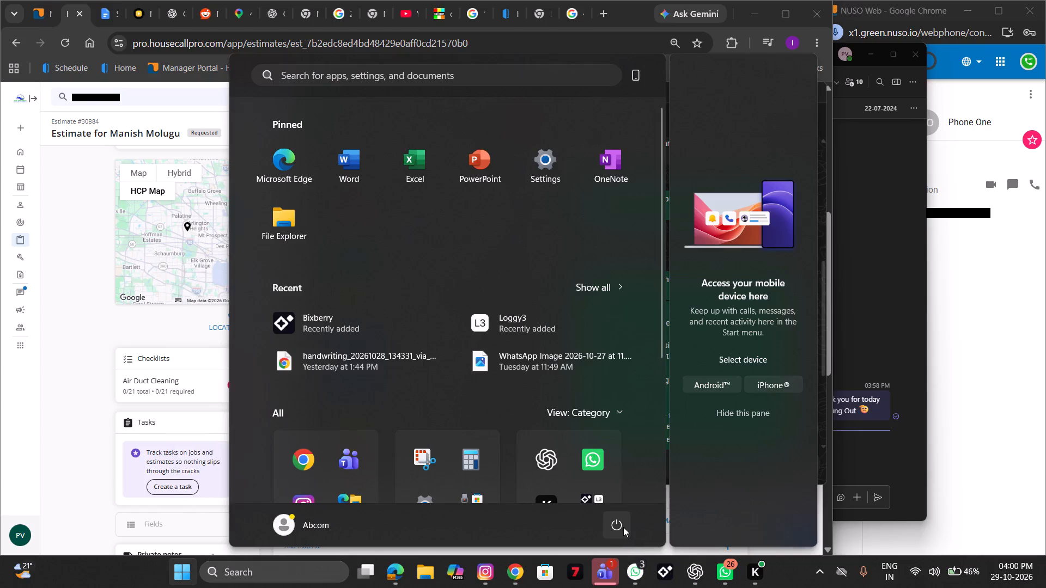
click(616, 538)
click(616, 528)
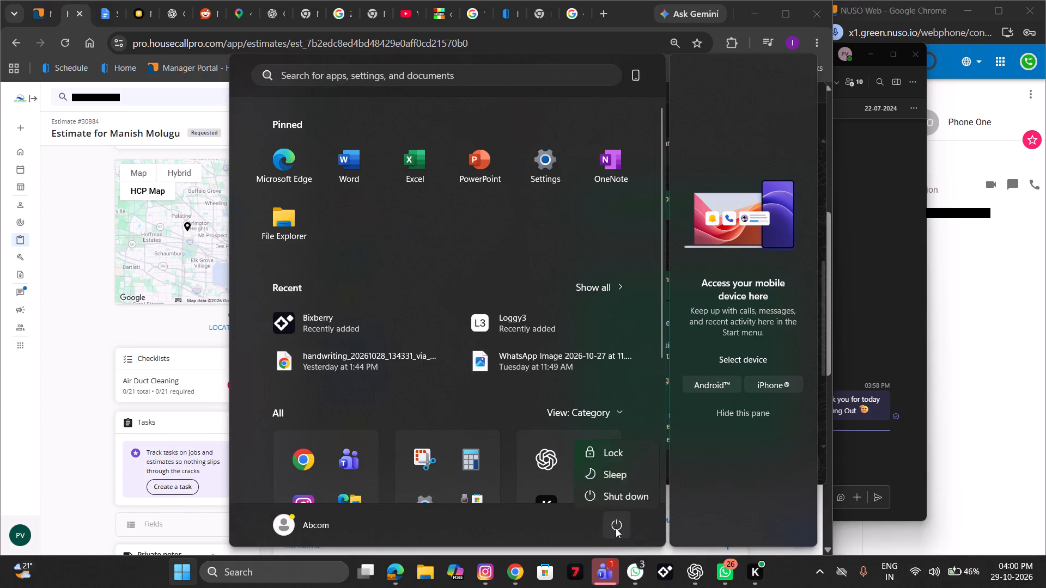
click(625, 482)
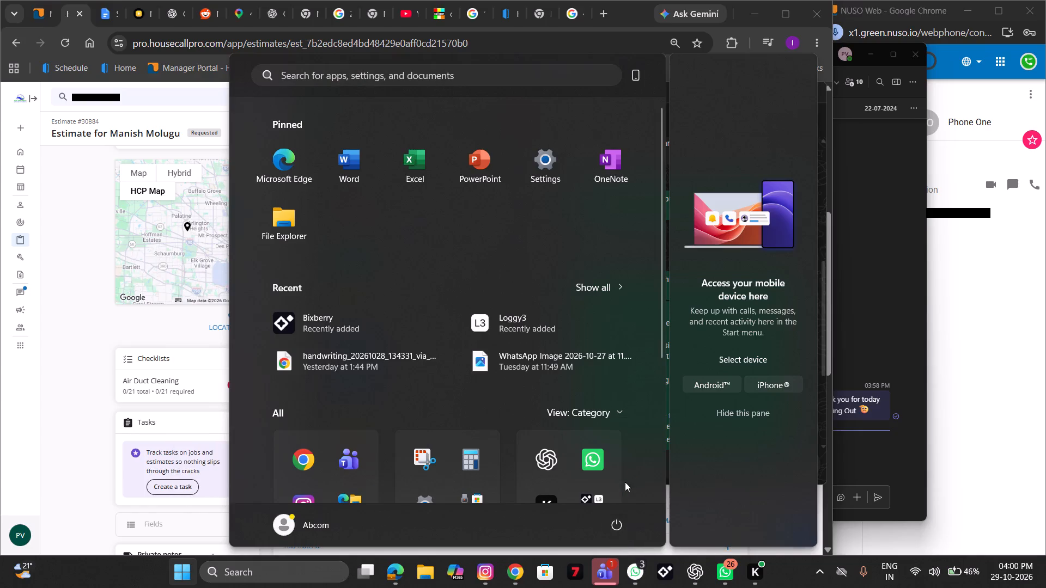